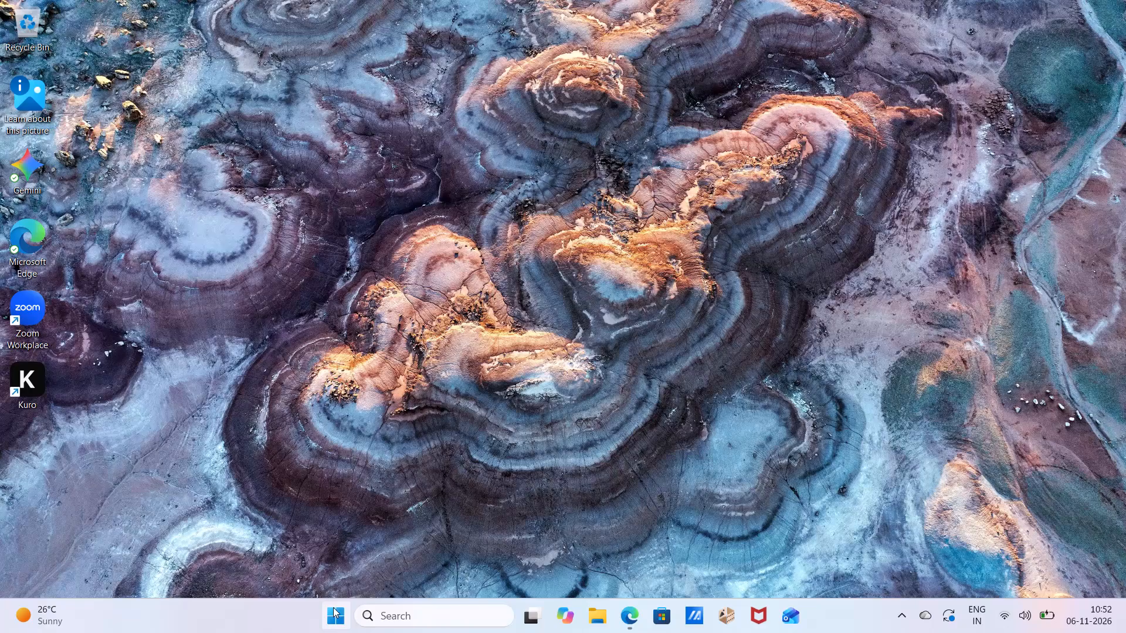
Open Screenshot (28) from the Screenshots folder in Pictures and read the application's personal statement requirements.
{"action": "left_click", "coordinate": [595, 611]}
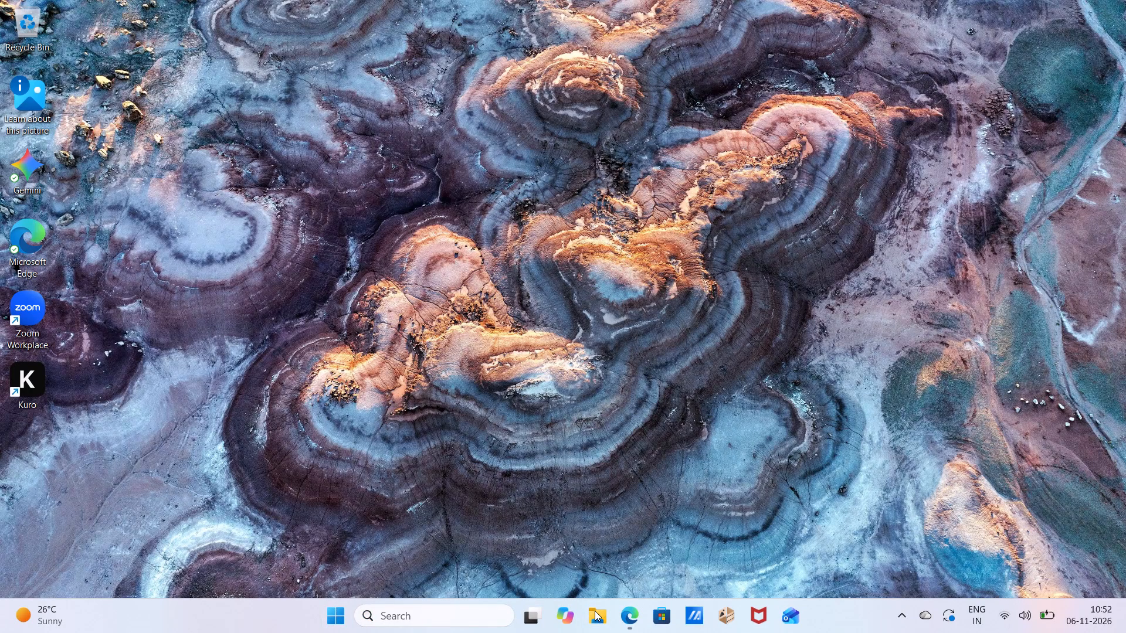
{"action": "left_click", "coordinate": [595, 611]}
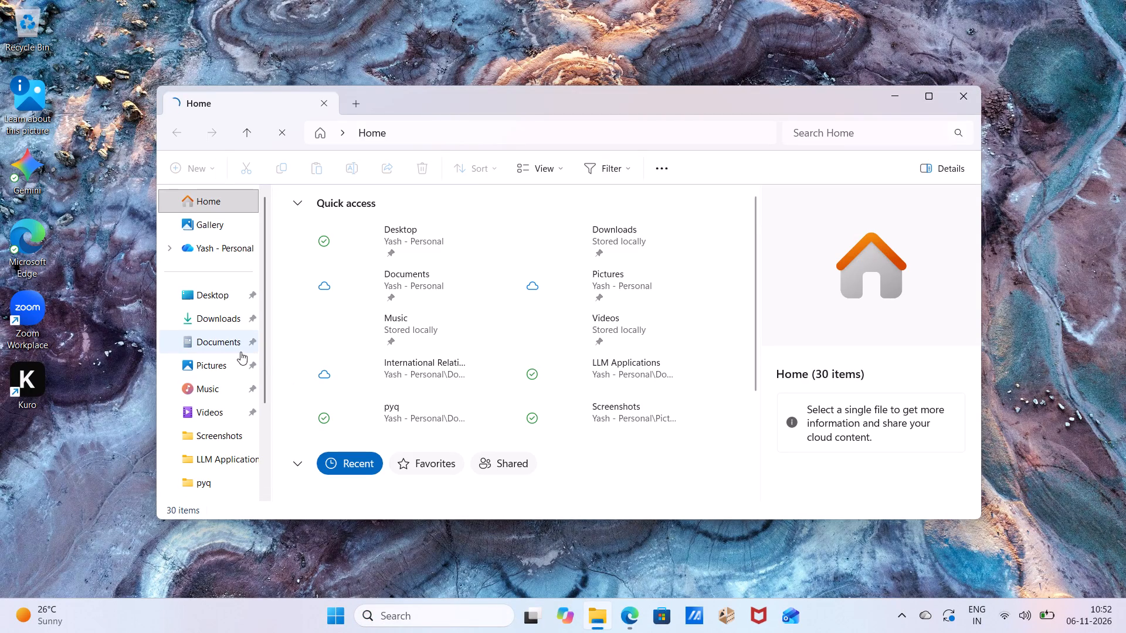
{"action": "left_click", "coordinate": [218, 370]}
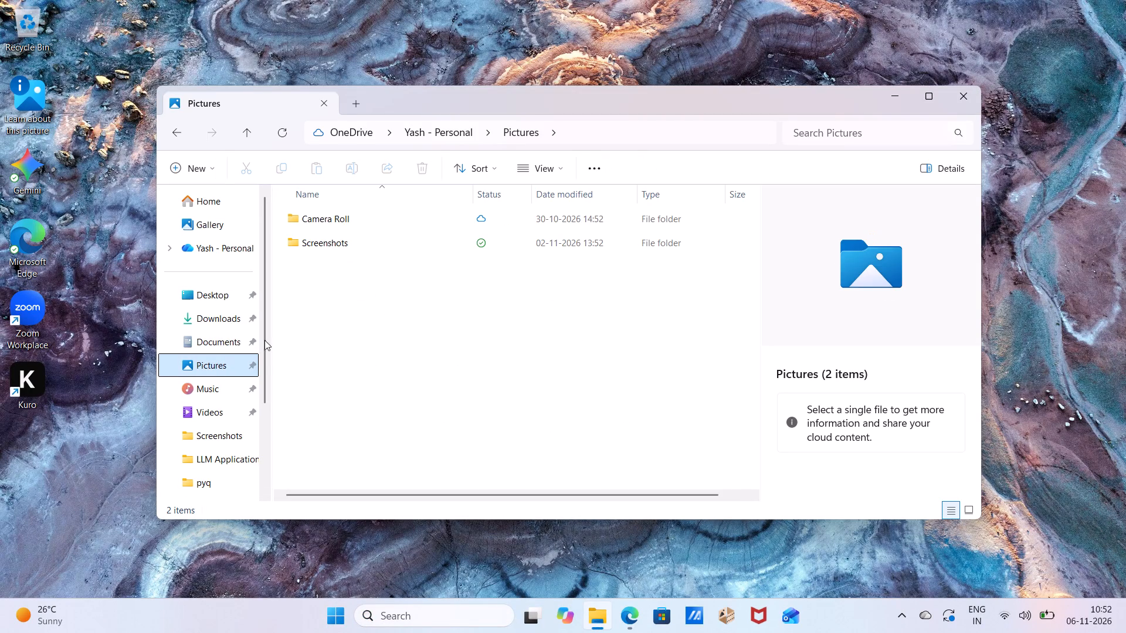
{"action": "double_click", "coordinate": [431, 243]}
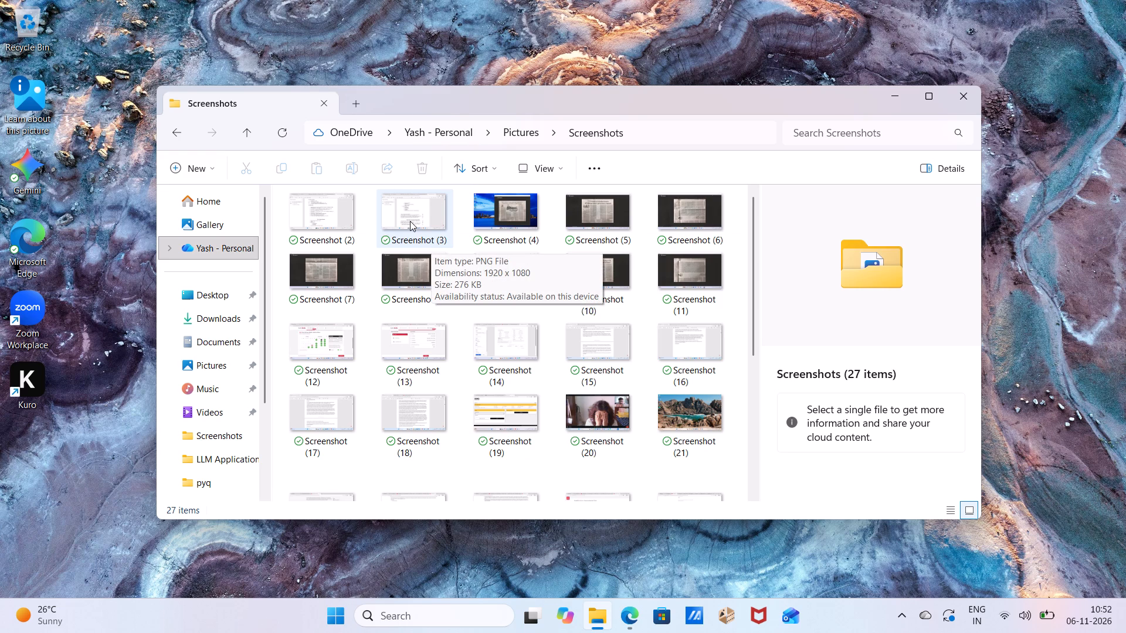
{"action": "scroll", "coordinate": [410, 221], "scroll_direction": "down", "scroll_amount": 4}
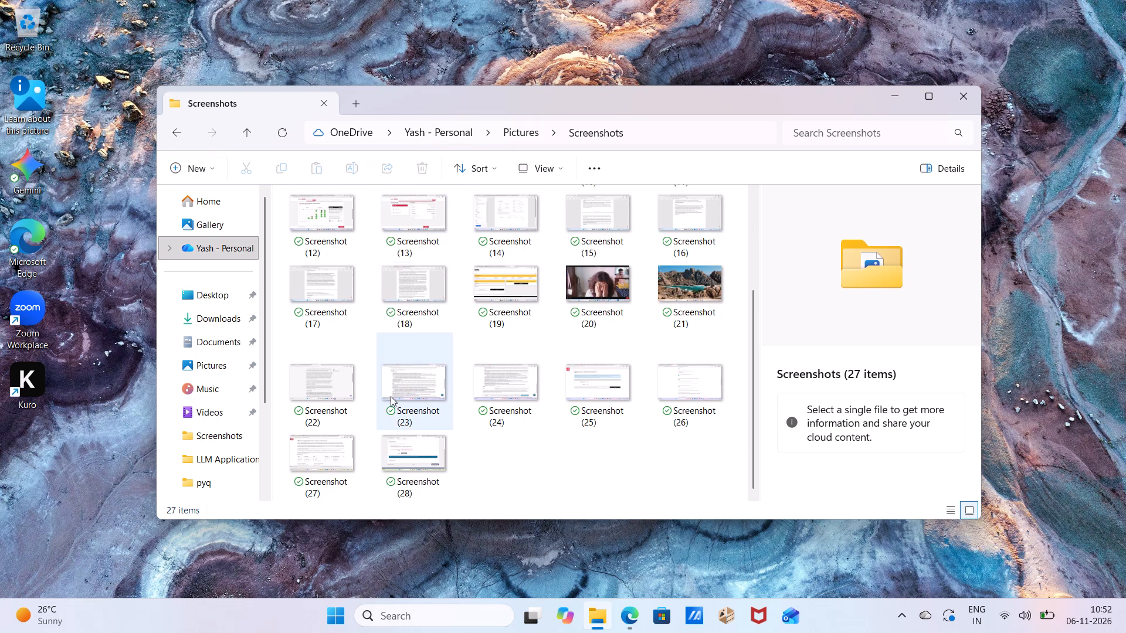
{"action": "left_click", "coordinate": [403, 454]}
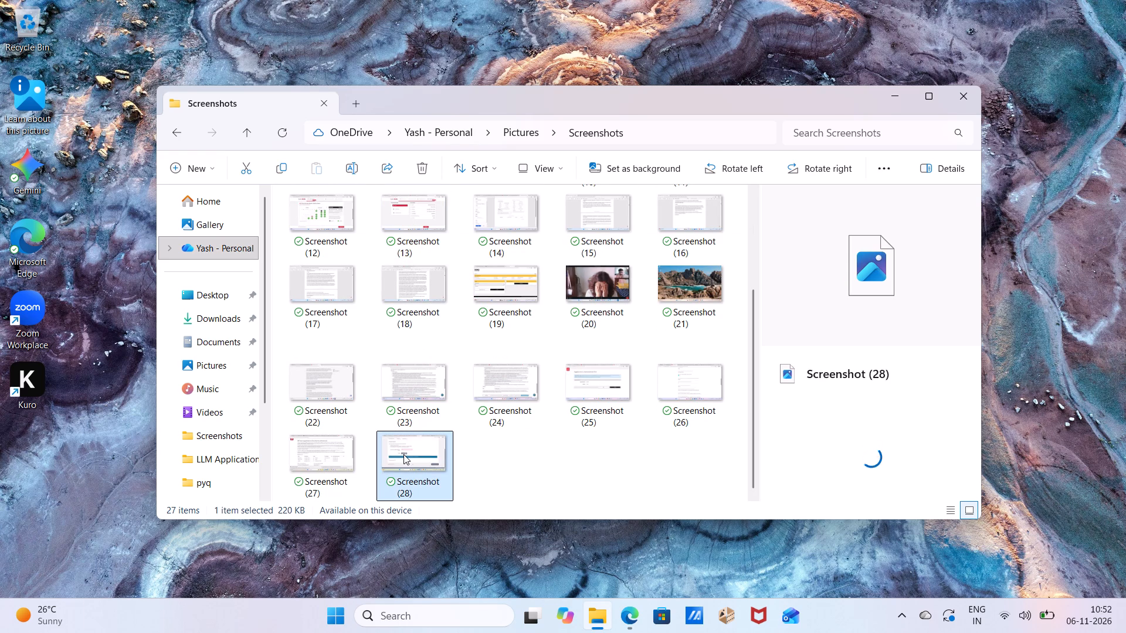
{"action": "double_click", "coordinate": [403, 454]}
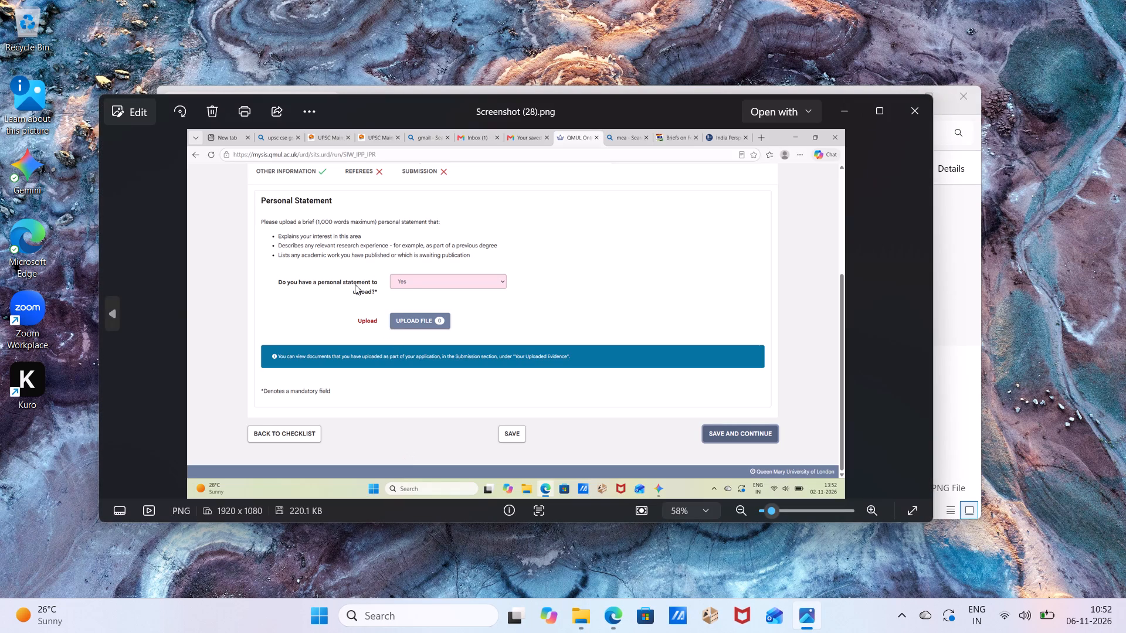
{"action": "scroll", "coordinate": [355, 284], "scroll_direction": "up", "scroll_amount": 6, "text": "ctrl"}
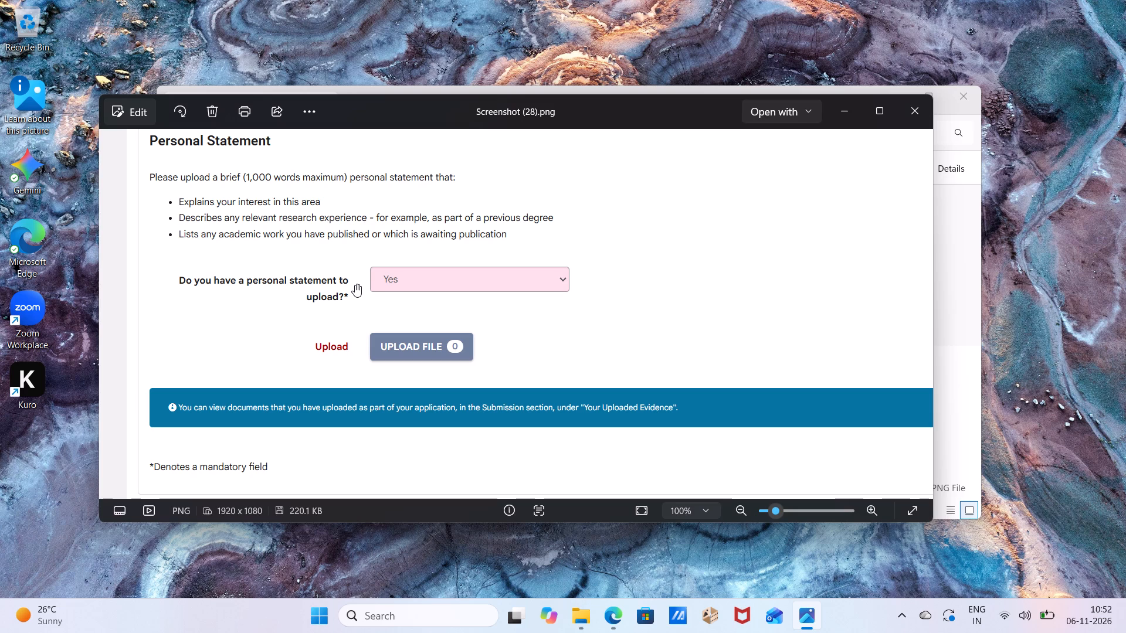
{"action": "left_click_drag", "start_coordinate": [355, 284], "coordinate": [420, 224]}
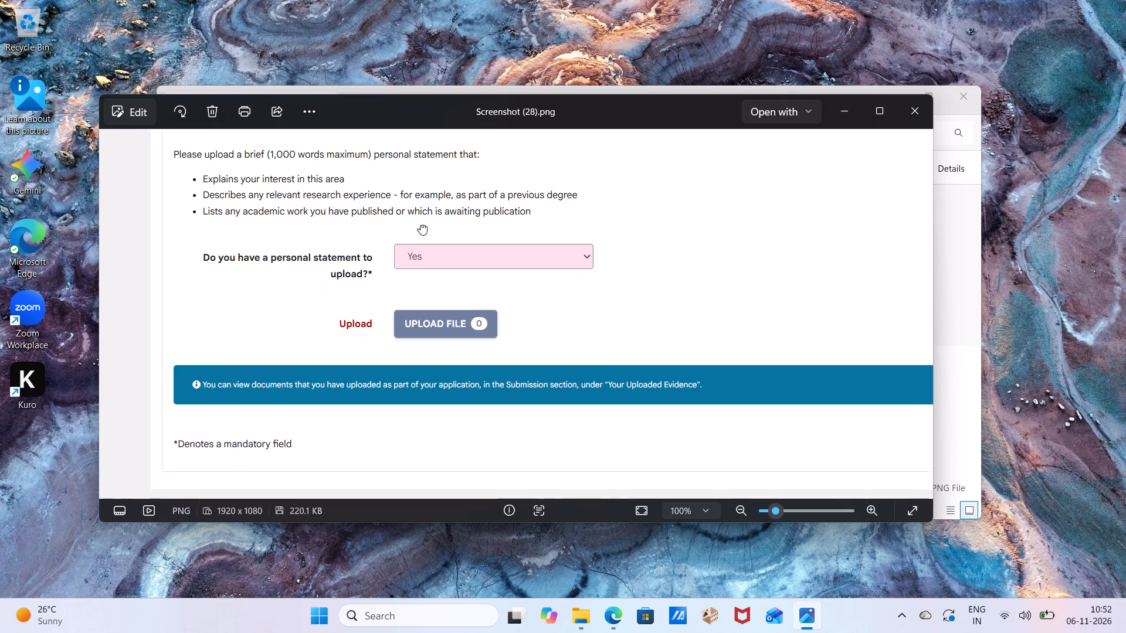
{"action": "left_click_drag", "start_coordinate": [420, 224], "coordinate": [405, 305]}
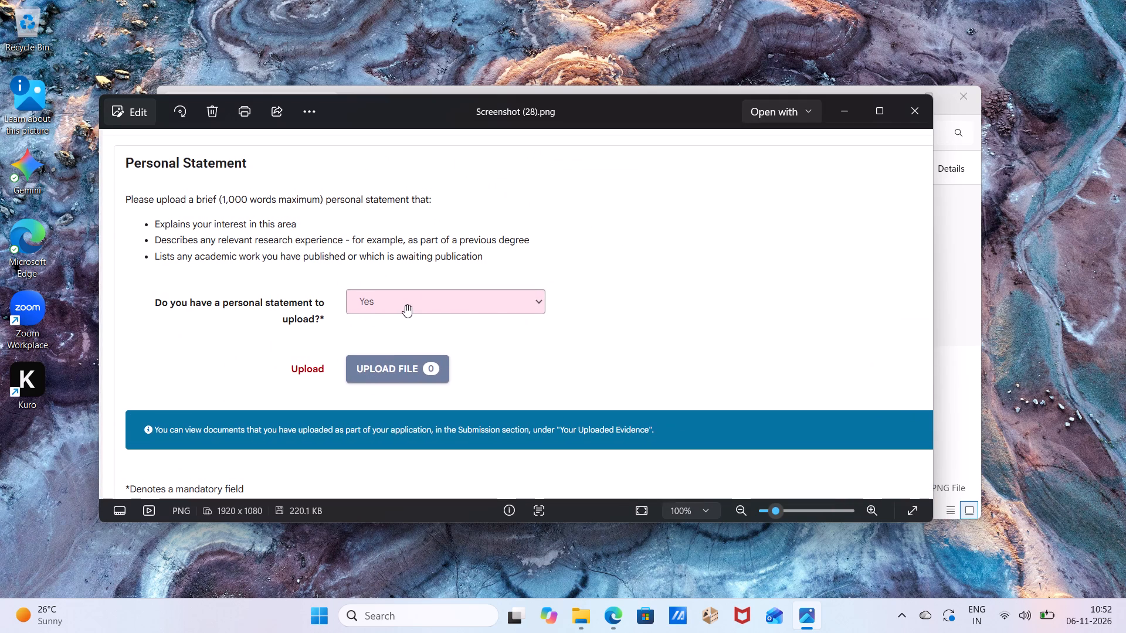
{"action": "left_click", "coordinate": [844, 114]}
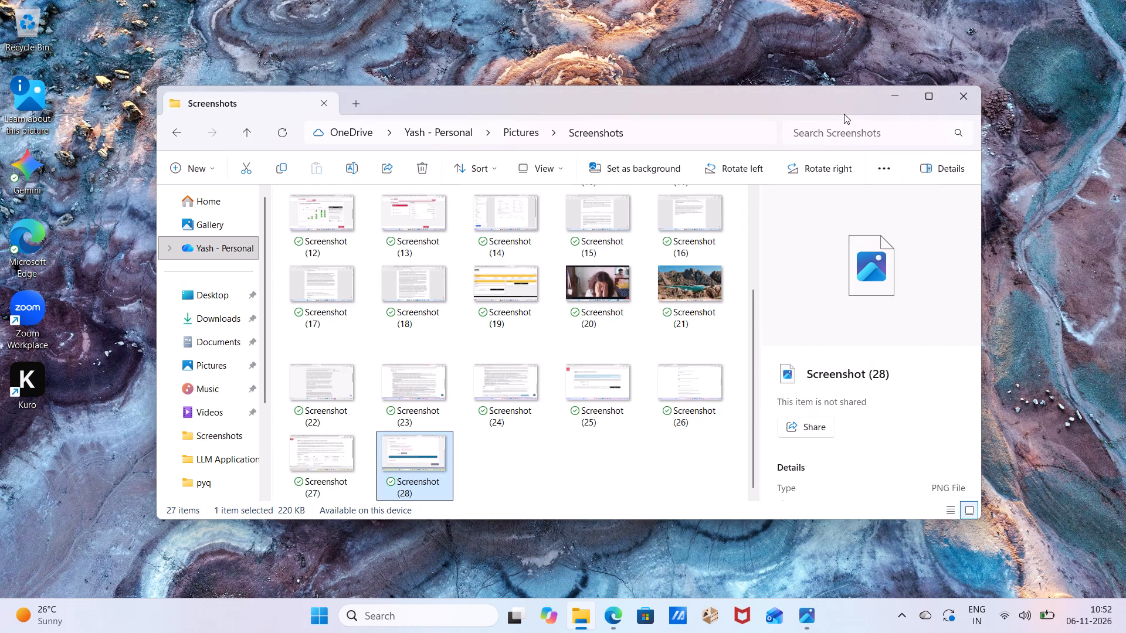
{"action": "left_click", "coordinate": [895, 95]}
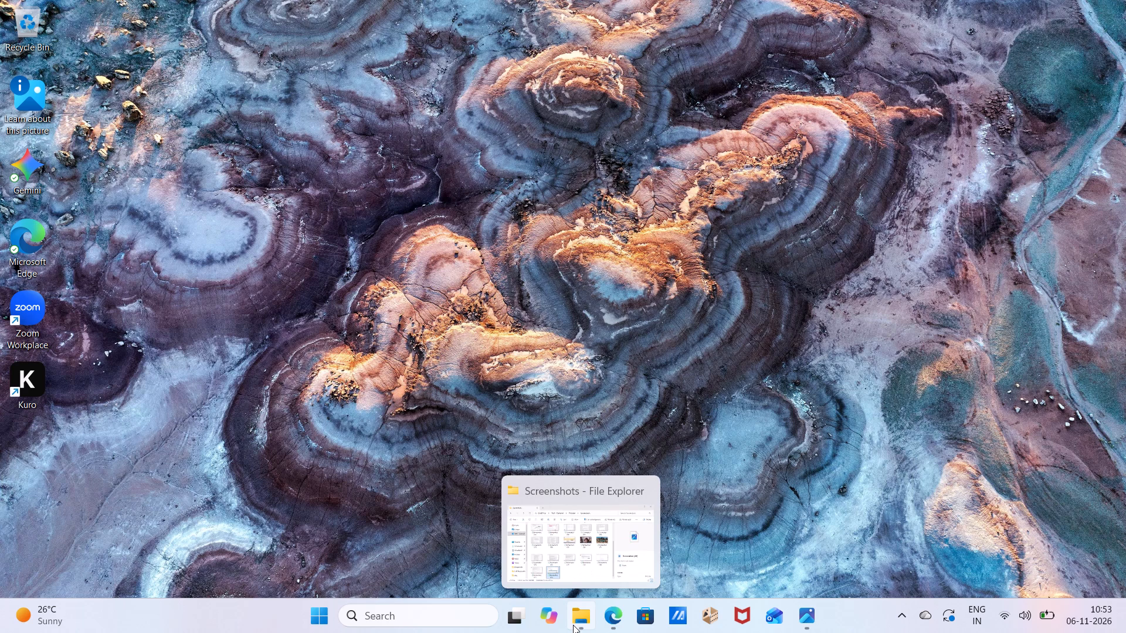
Look through the LLM Applications folder in Documents for the statement of purpose file.
{"action": "left_click", "coordinate": [574, 622]}
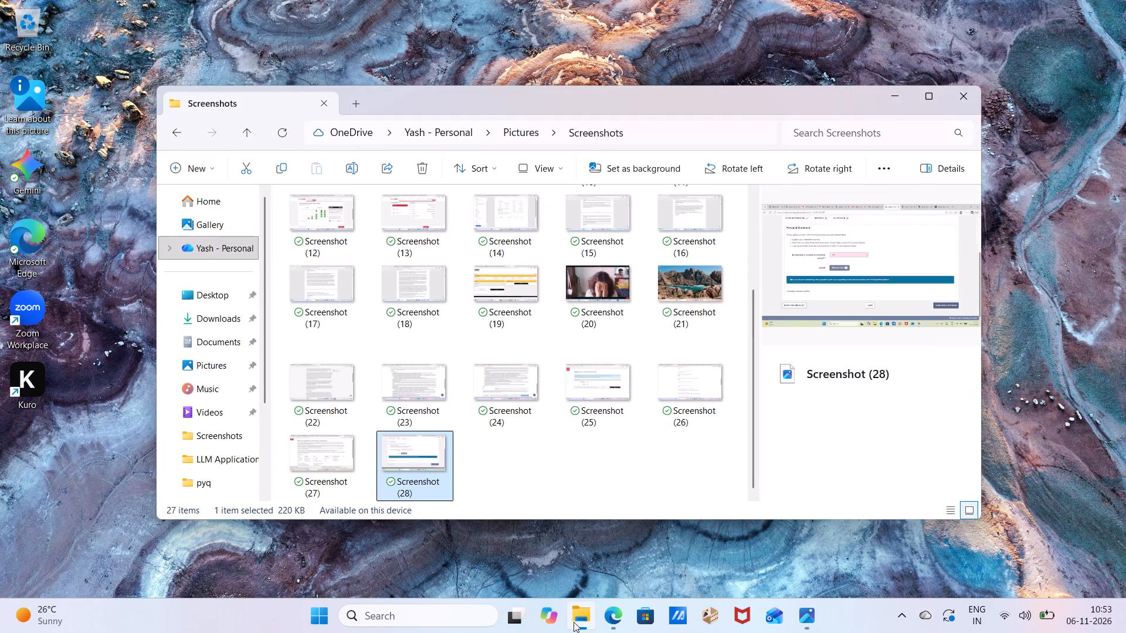
{"action": "double_click", "coordinate": [237, 339]}
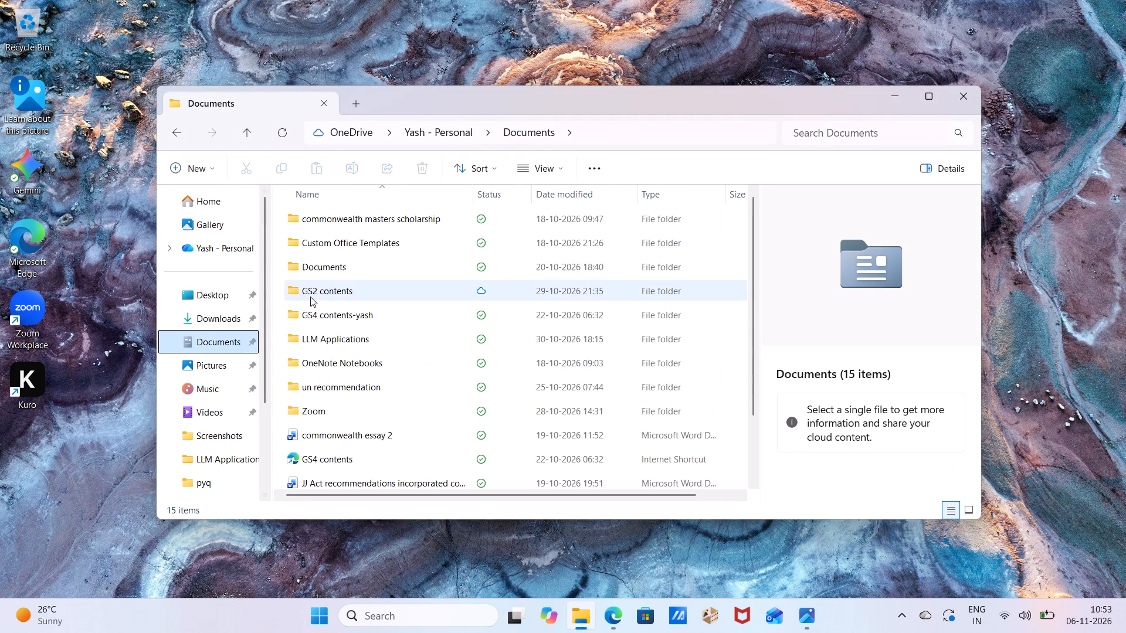
{"action": "double_click", "coordinate": [355, 344]}
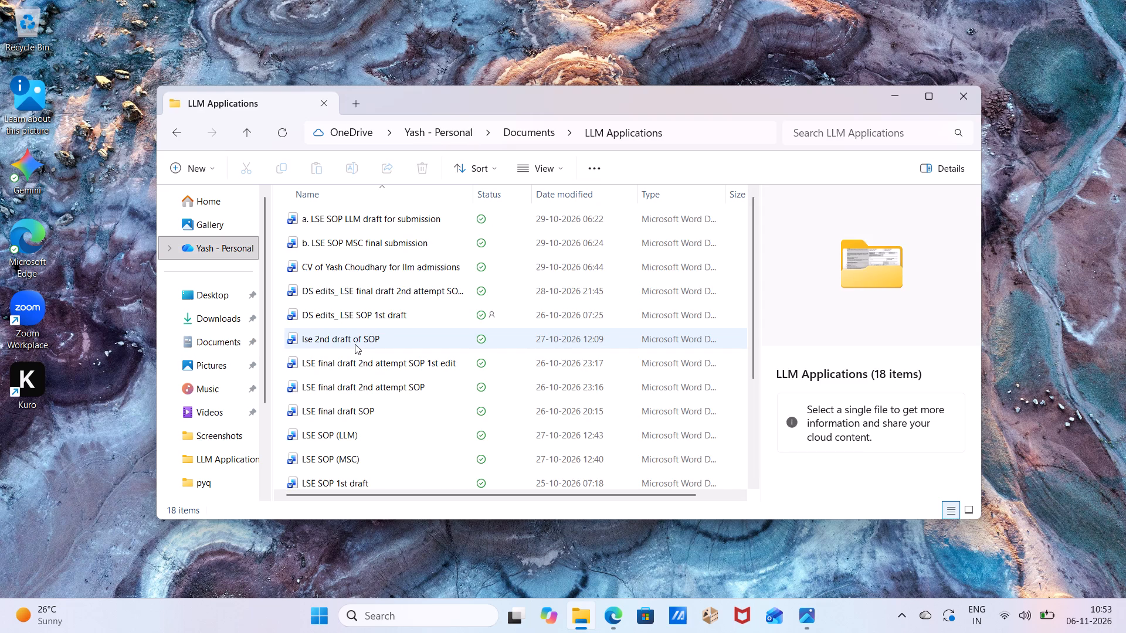
{"action": "scroll", "coordinate": [408, 377], "scroll_direction": "down", "scroll_amount": 1}
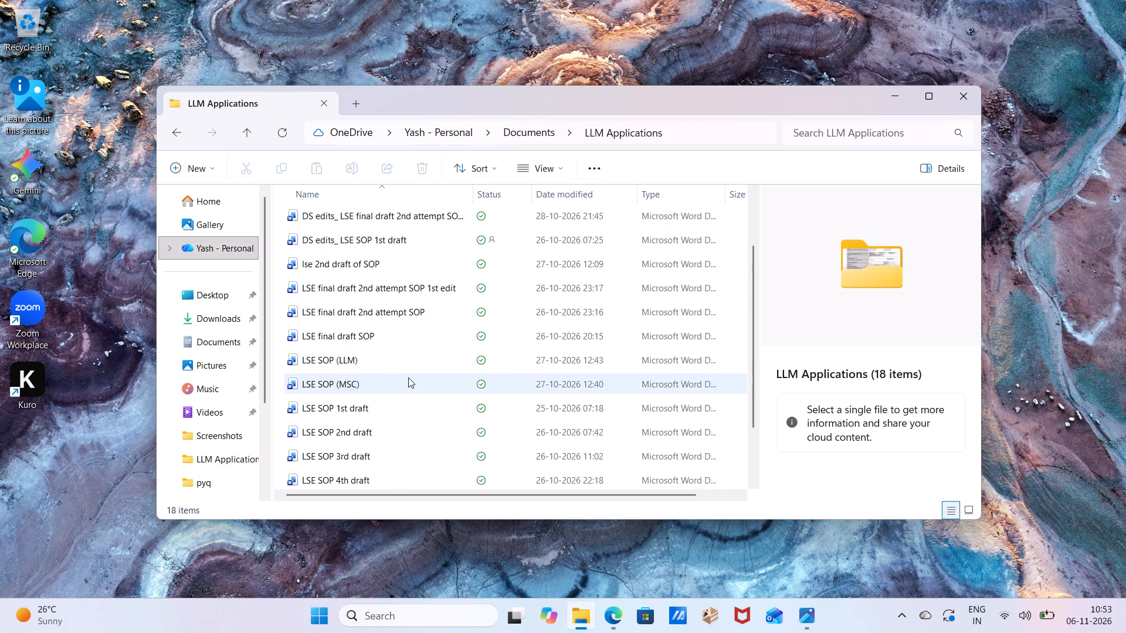
{"action": "scroll", "coordinate": [408, 377], "scroll_direction": "down", "scroll_amount": 3}
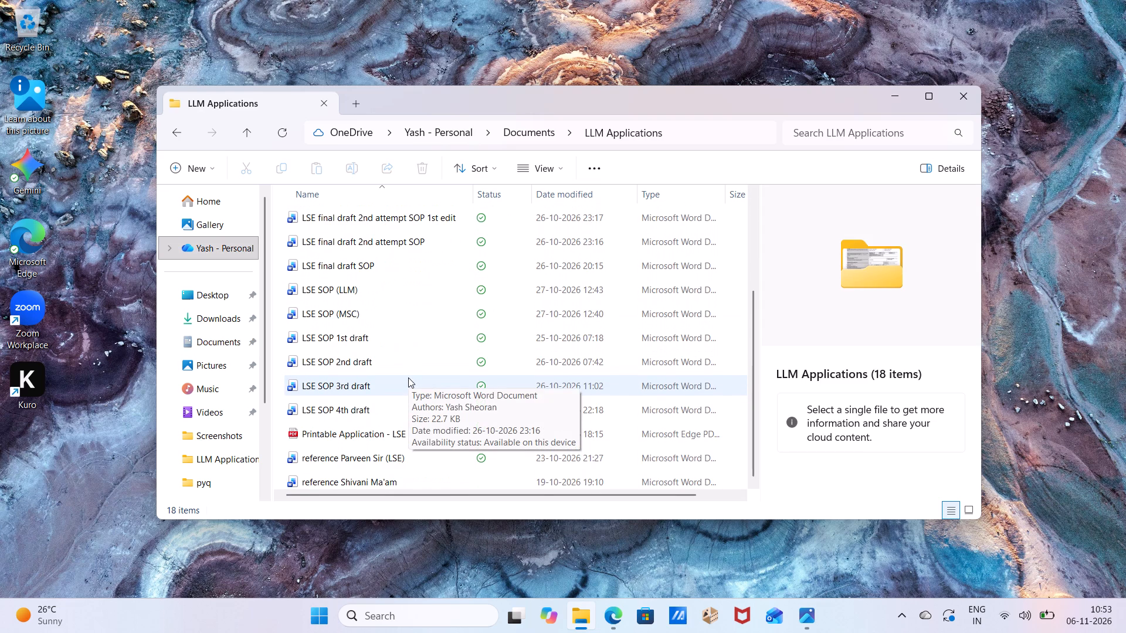
{"action": "scroll", "coordinate": [408, 377], "scroll_direction": "up", "scroll_amount": 7}
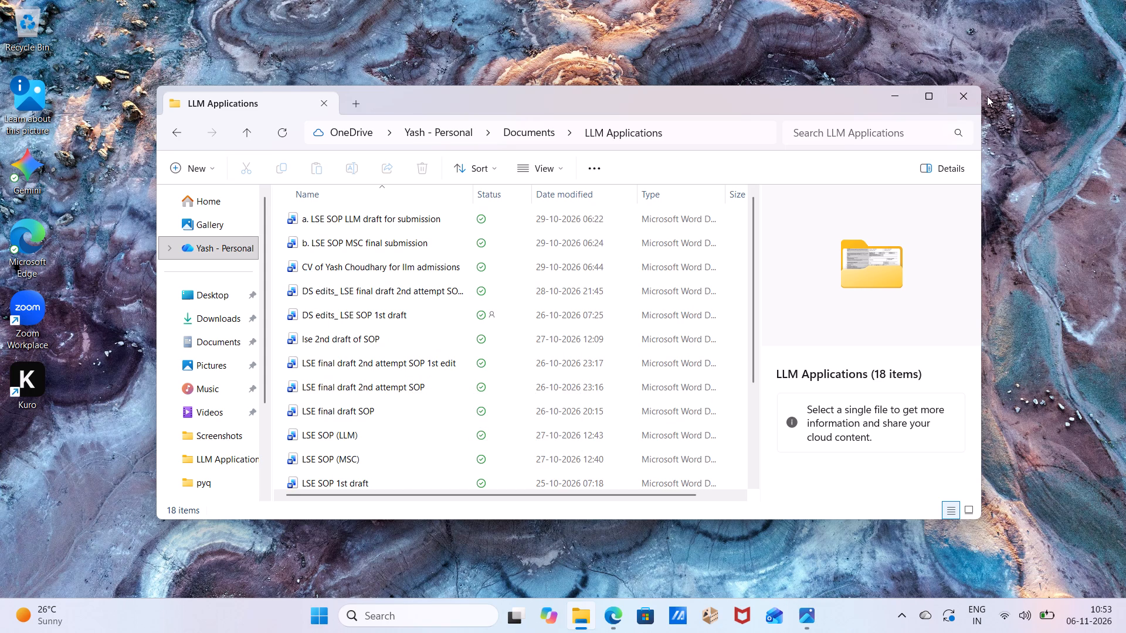
{"action": "left_click", "coordinate": [972, 93]}
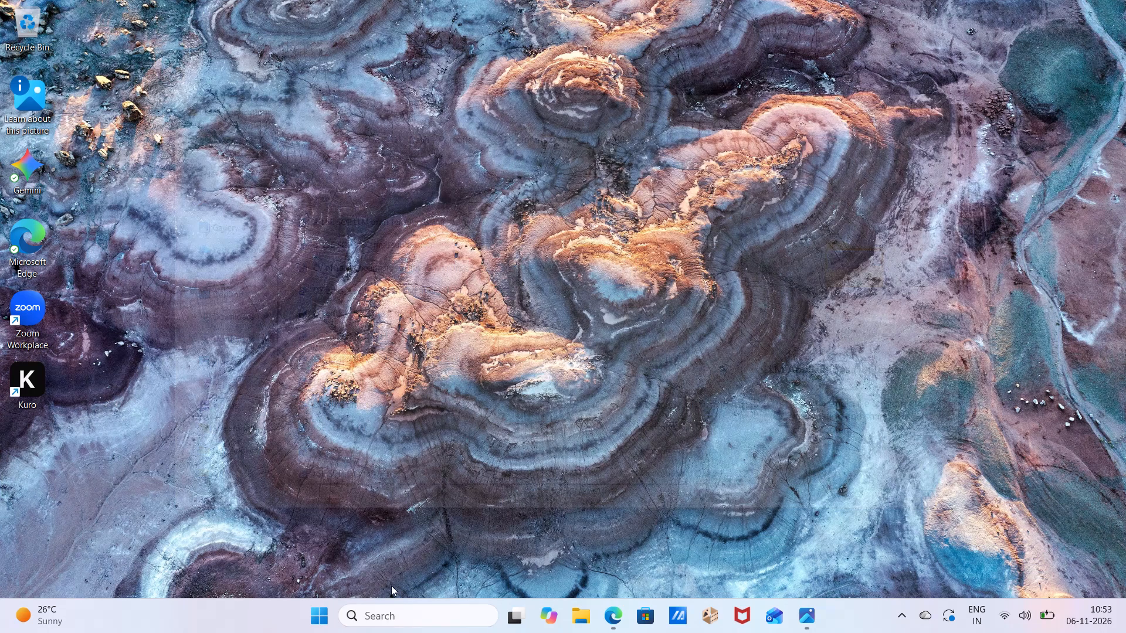
Switch to Word and open the recent document QMUL SOP.
{"action": "left_click", "coordinate": [328, 608]}
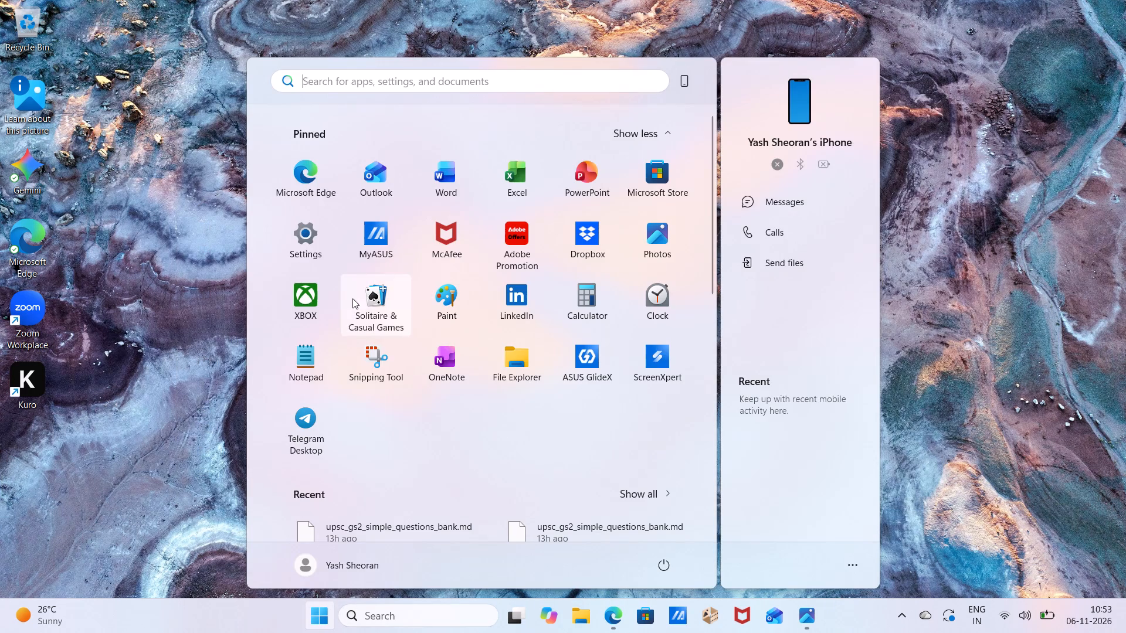
{"action": "left_click", "coordinate": [429, 171]}
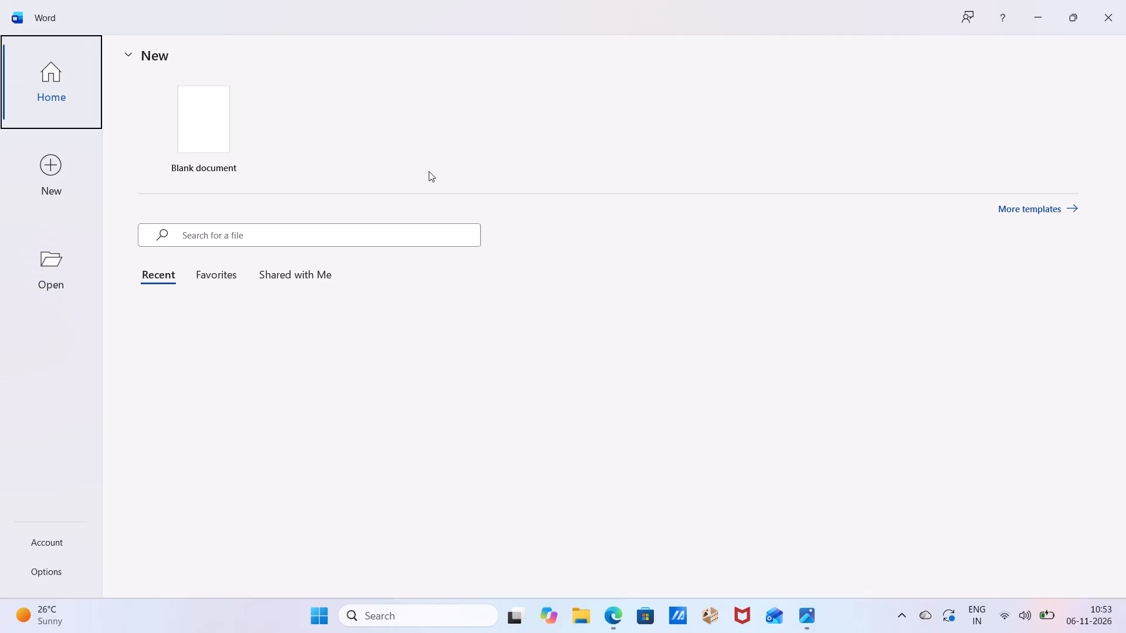
{"action": "double_click", "coordinate": [259, 363]}
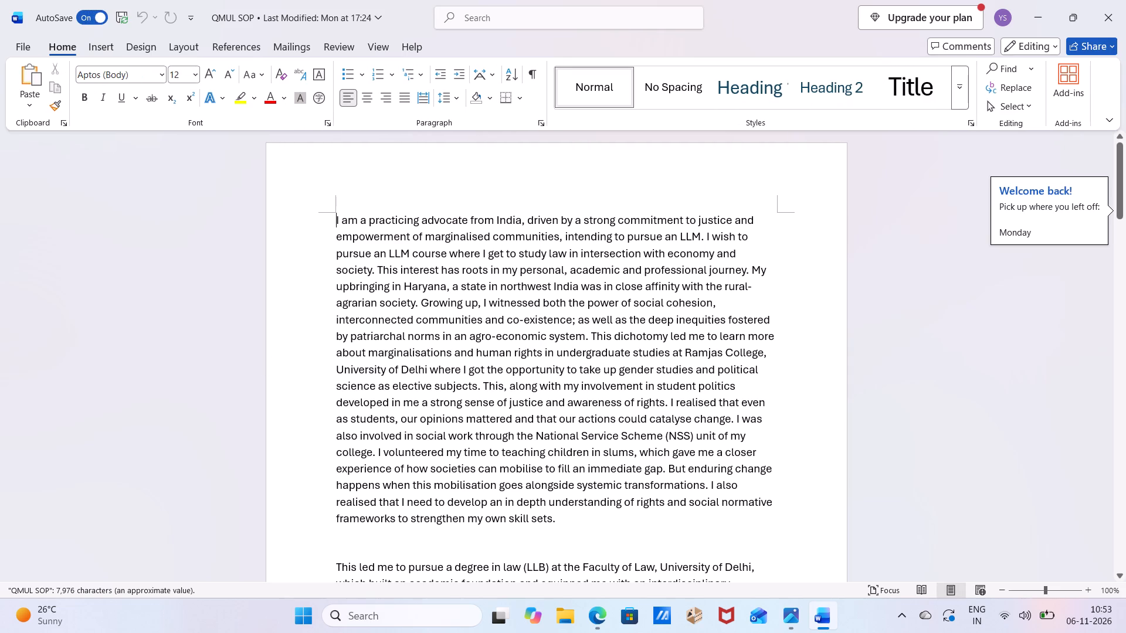
Review the QMUL SOP text through to its end, examining the final page's passage on the choice of LSE and its course modules.
{"action": "scroll", "coordinate": [472, 277], "scroll_direction": "down", "scroll_amount": 16}
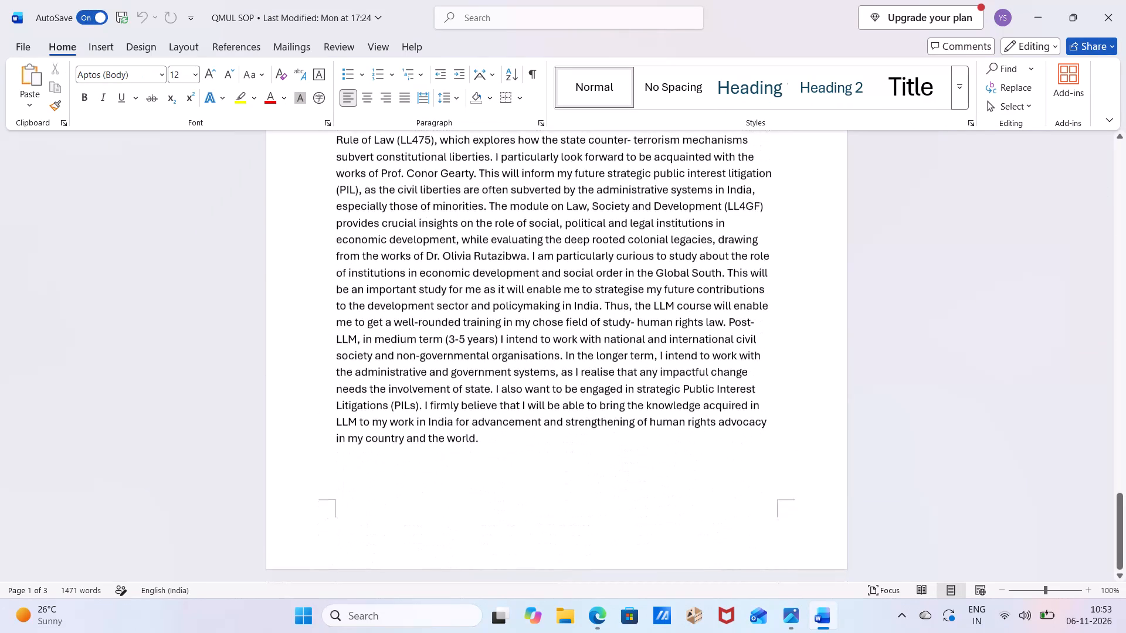
{"action": "scroll", "coordinate": [472, 277], "scroll_direction": "down", "scroll_amount": 12}
{"action": "scroll", "coordinate": [472, 277], "scroll_direction": "down", "scroll_amount": 9}
{"action": "scroll", "coordinate": [472, 277], "scroll_direction": "up", "scroll_amount": 1}
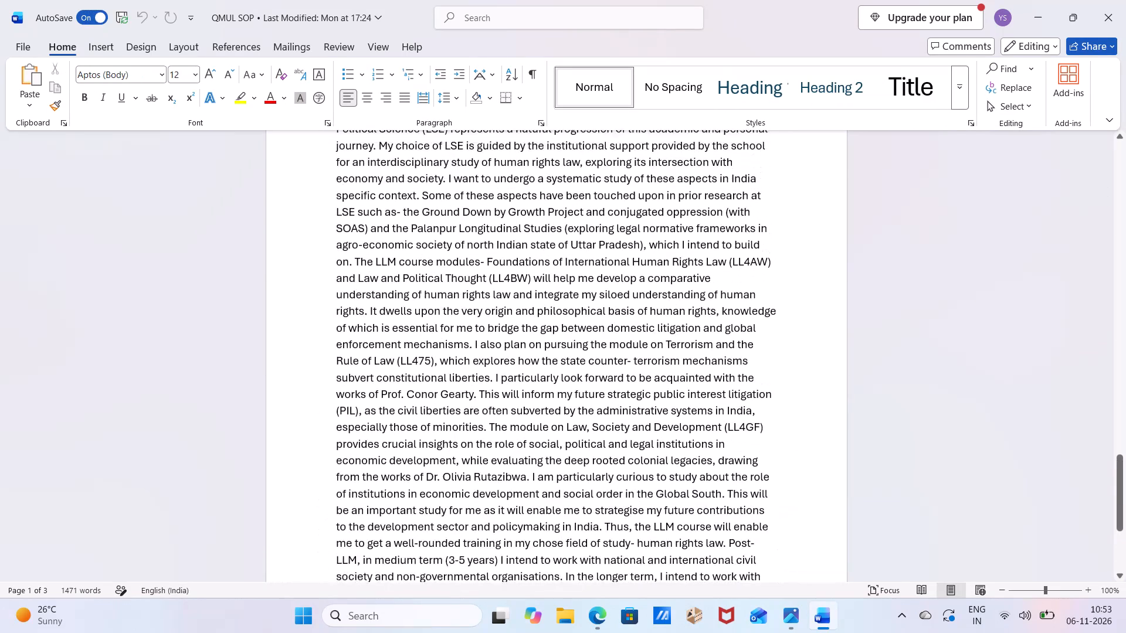
{"action": "scroll", "coordinate": [472, 277], "scroll_direction": "up", "scroll_amount": 3}
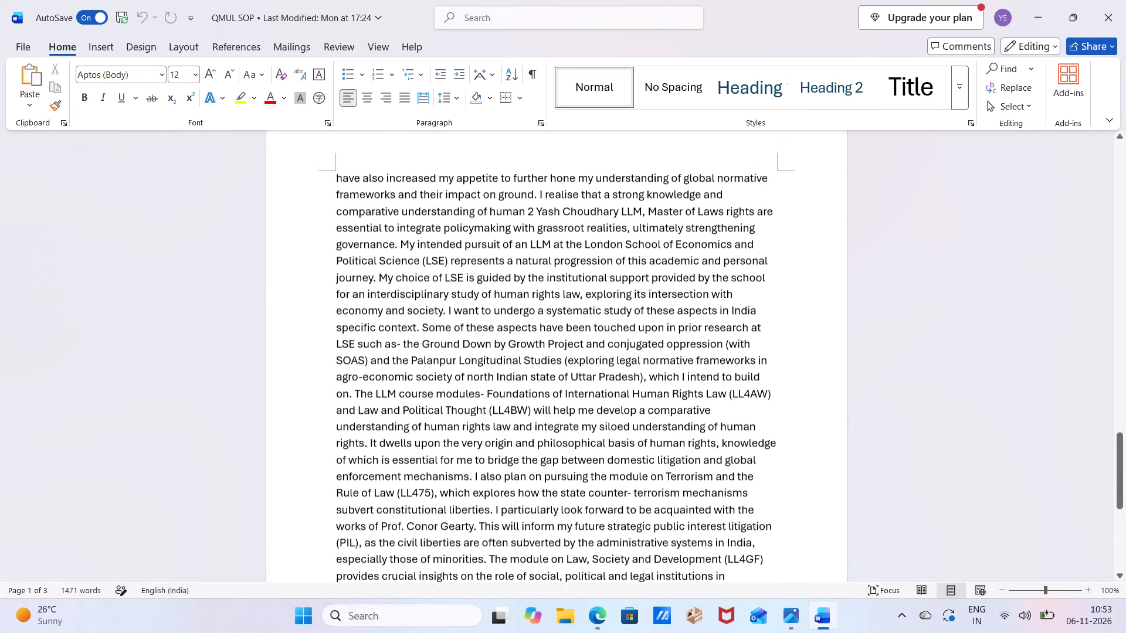
{"action": "scroll", "coordinate": [472, 277], "scroll_direction": "up", "scroll_amount": 3}
{"action": "scroll", "coordinate": [472, 277], "scroll_direction": "down", "scroll_amount": 1}
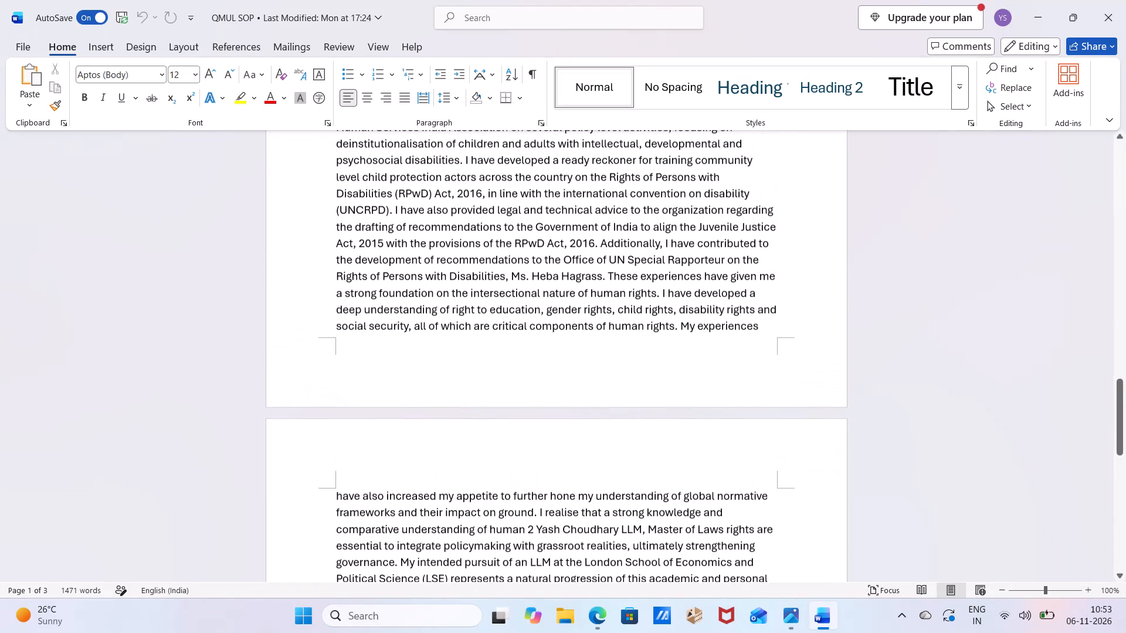
{"action": "scroll", "coordinate": [472, 277], "scroll_direction": "down", "scroll_amount": 1}
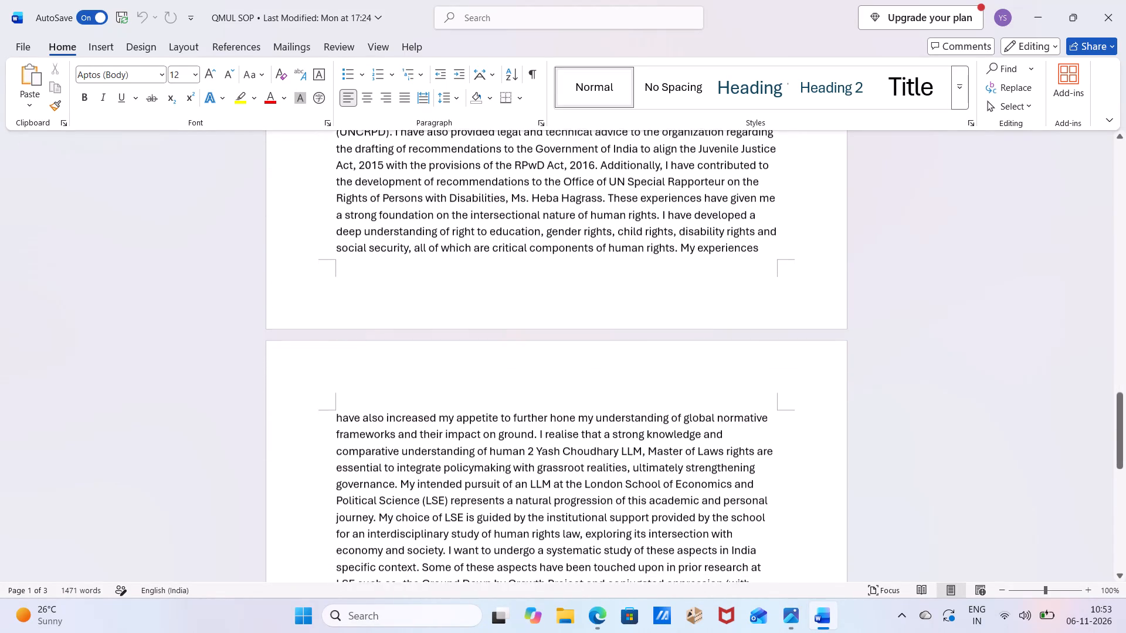
{"action": "scroll", "coordinate": [472, 277], "scroll_direction": "down", "scroll_amount": 2}
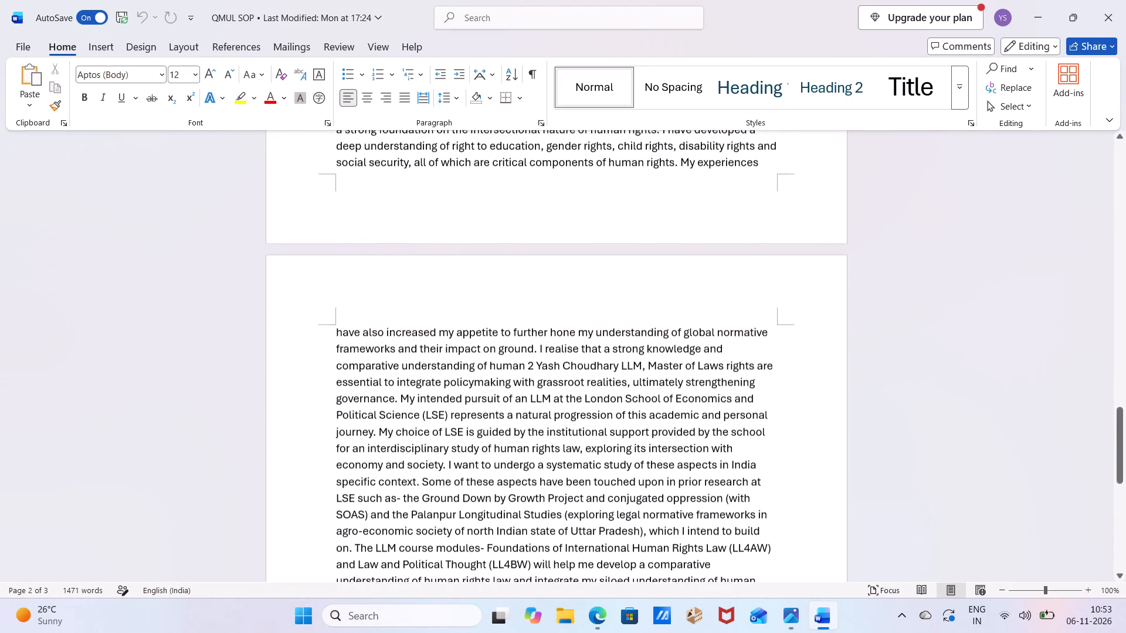
{"action": "scroll", "coordinate": [472, 277], "scroll_direction": "down", "scroll_amount": 1}
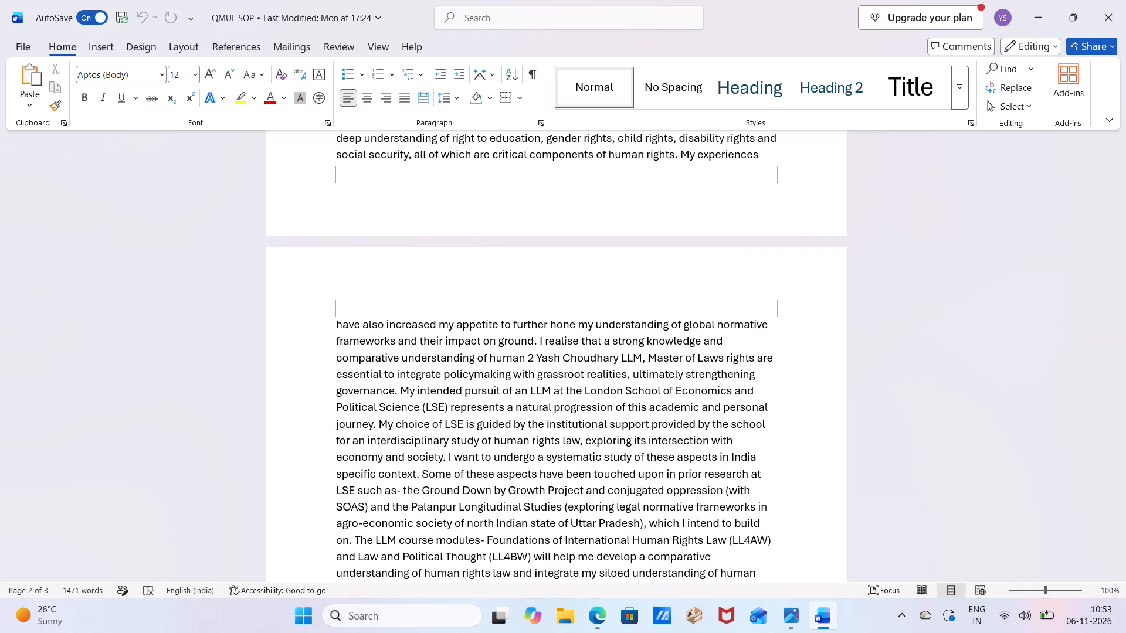
{"action": "scroll", "coordinate": [472, 277], "scroll_direction": "down", "scroll_amount": 1}
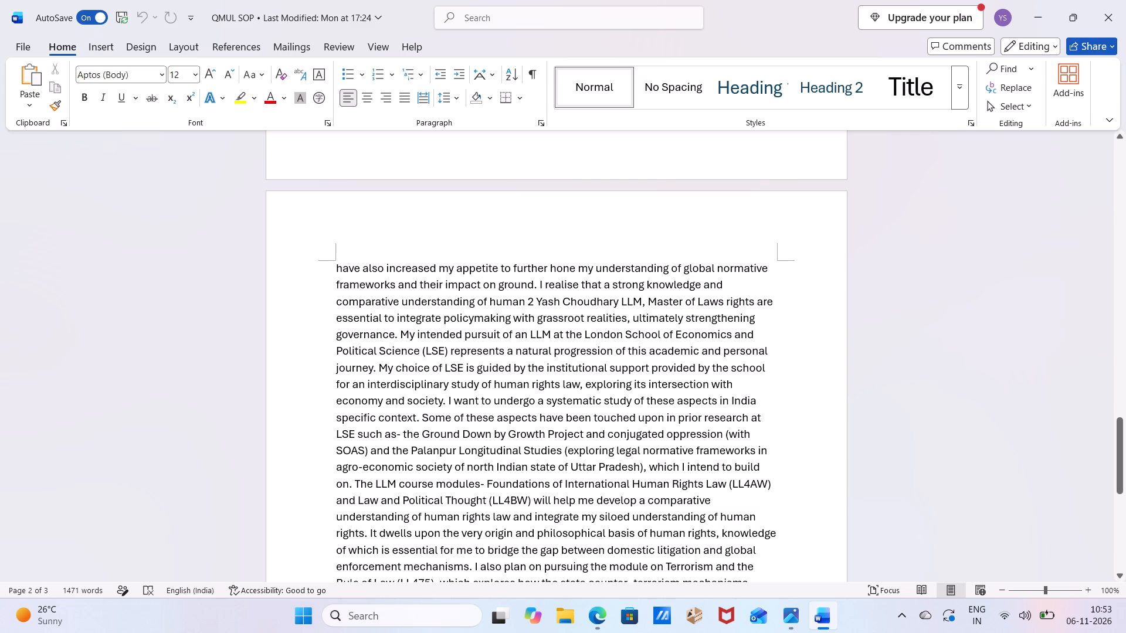
{"action": "scroll", "coordinate": [477, 359], "scroll_direction": "down", "scroll_amount": 1}
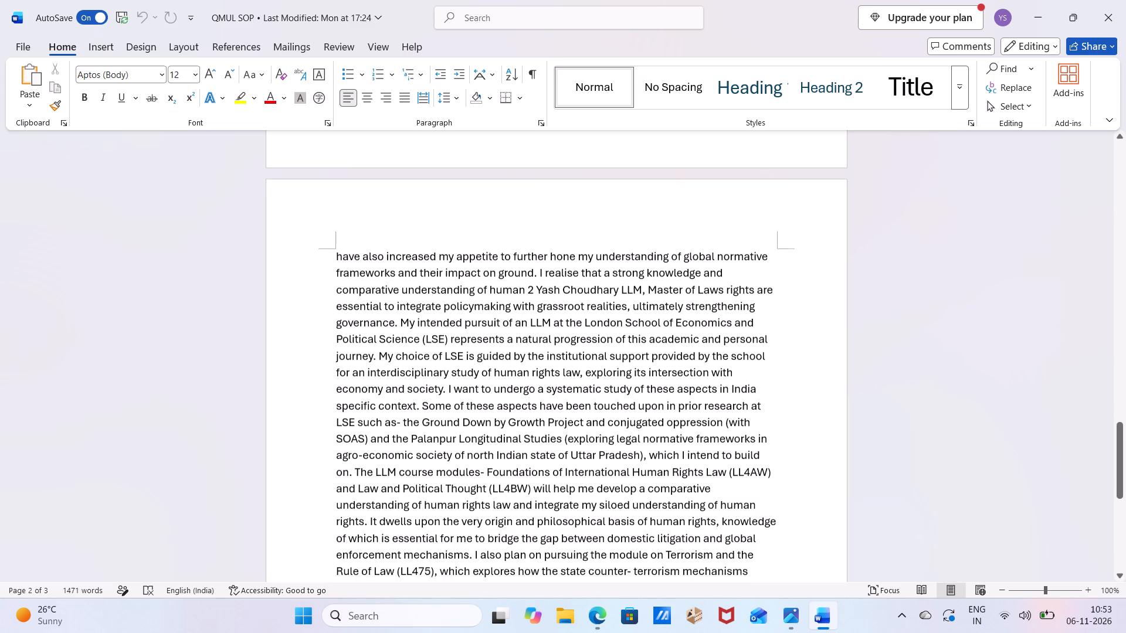
{"action": "scroll", "coordinate": [477, 359], "scroll_direction": "down", "scroll_amount": 1}
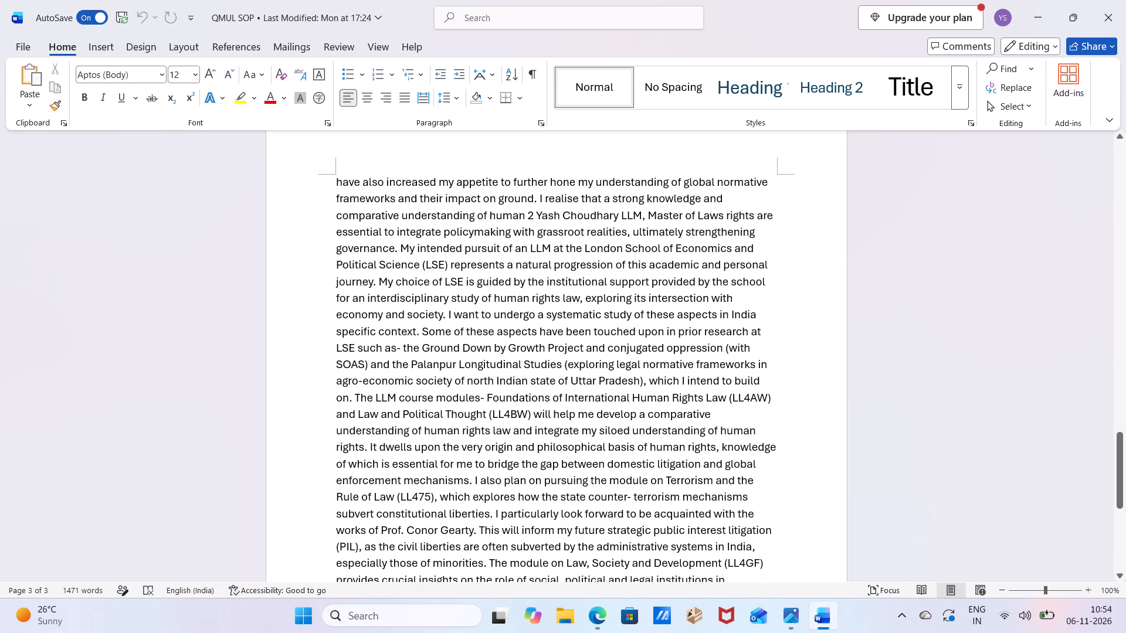
{"action": "scroll", "coordinate": [477, 359], "scroll_direction": "down", "scroll_amount": 1}
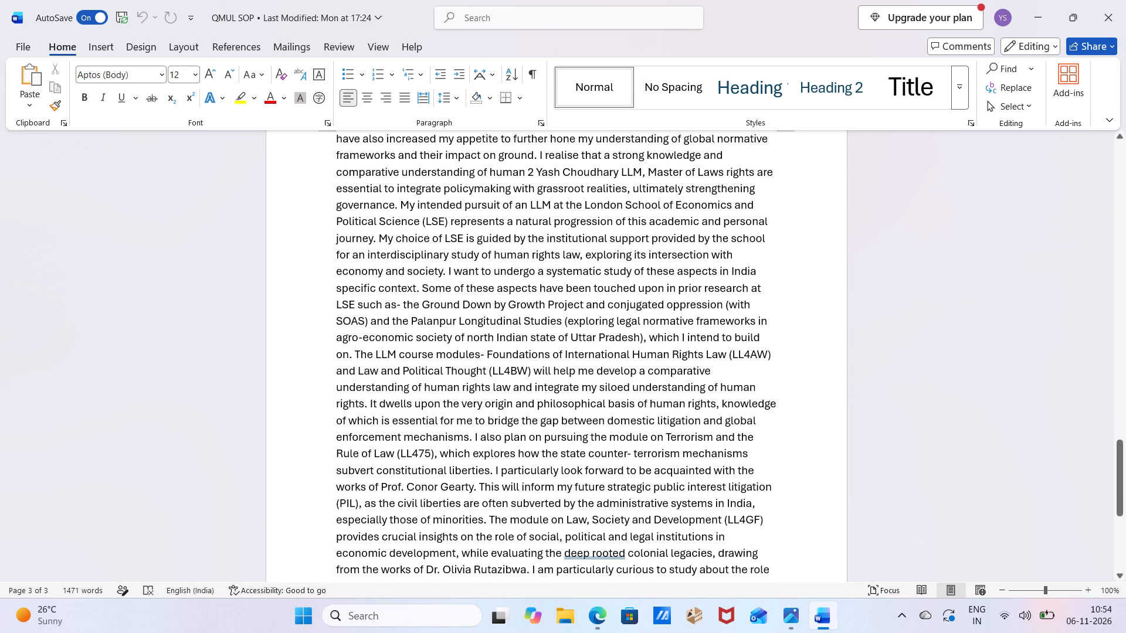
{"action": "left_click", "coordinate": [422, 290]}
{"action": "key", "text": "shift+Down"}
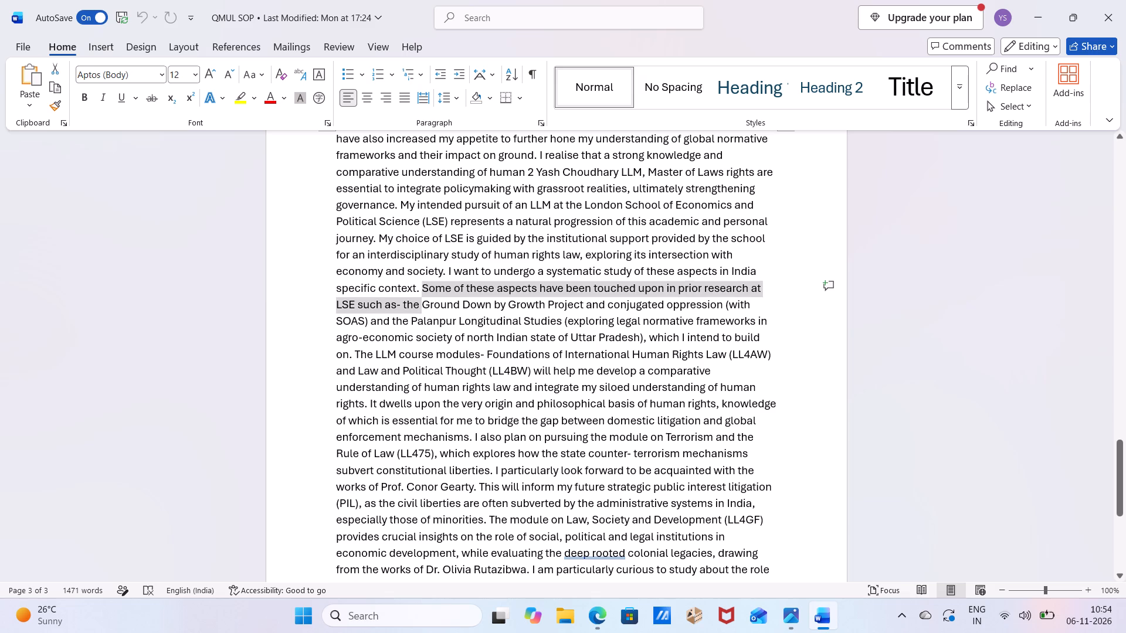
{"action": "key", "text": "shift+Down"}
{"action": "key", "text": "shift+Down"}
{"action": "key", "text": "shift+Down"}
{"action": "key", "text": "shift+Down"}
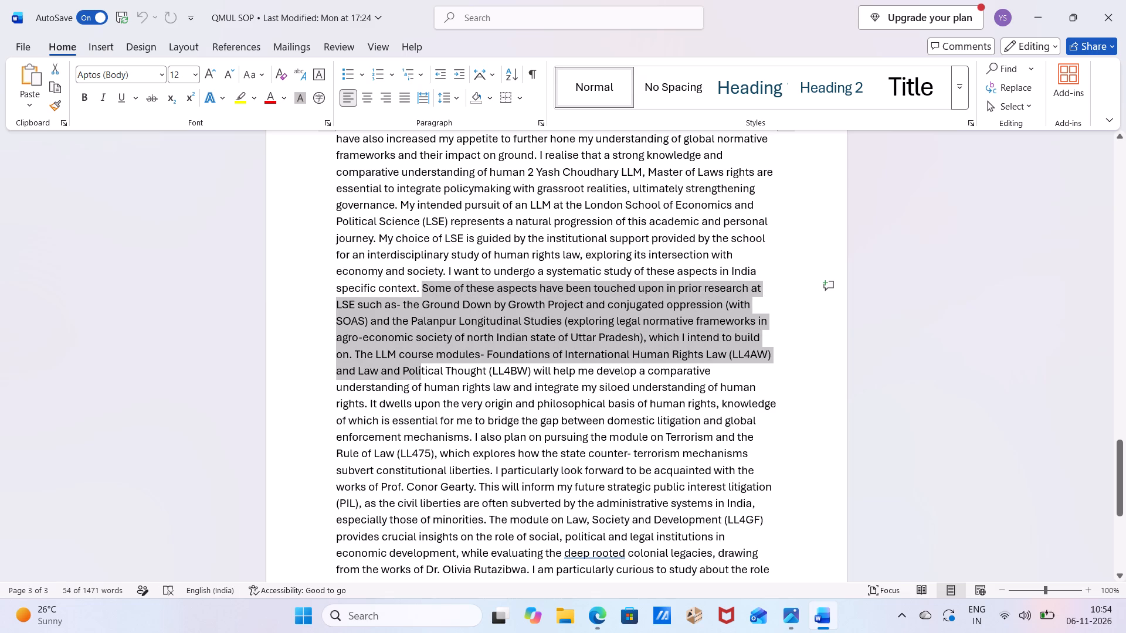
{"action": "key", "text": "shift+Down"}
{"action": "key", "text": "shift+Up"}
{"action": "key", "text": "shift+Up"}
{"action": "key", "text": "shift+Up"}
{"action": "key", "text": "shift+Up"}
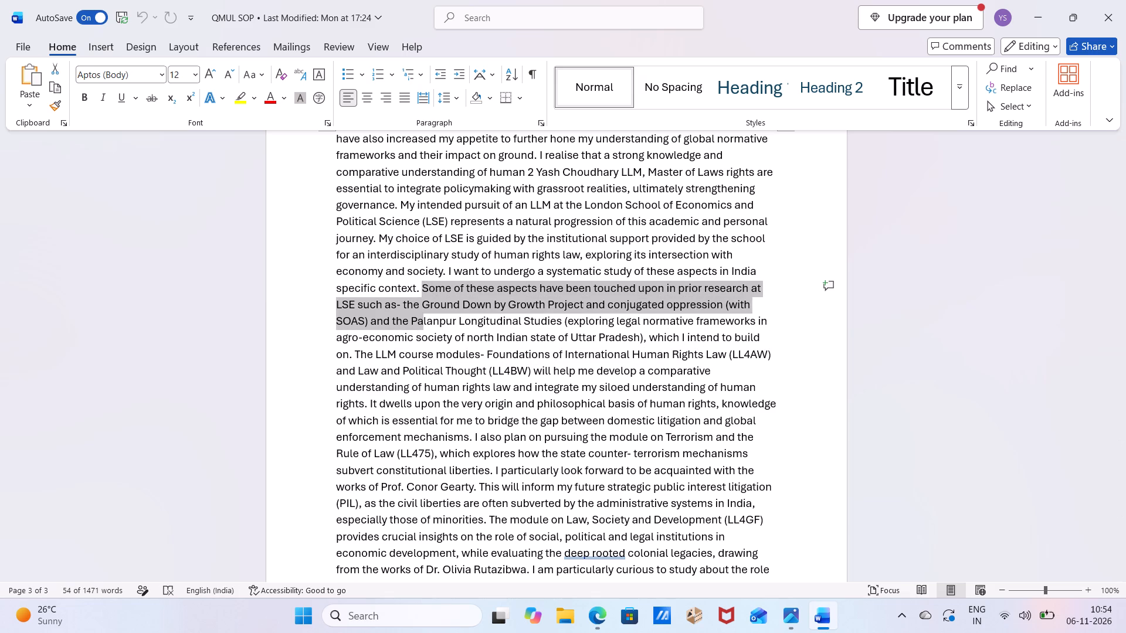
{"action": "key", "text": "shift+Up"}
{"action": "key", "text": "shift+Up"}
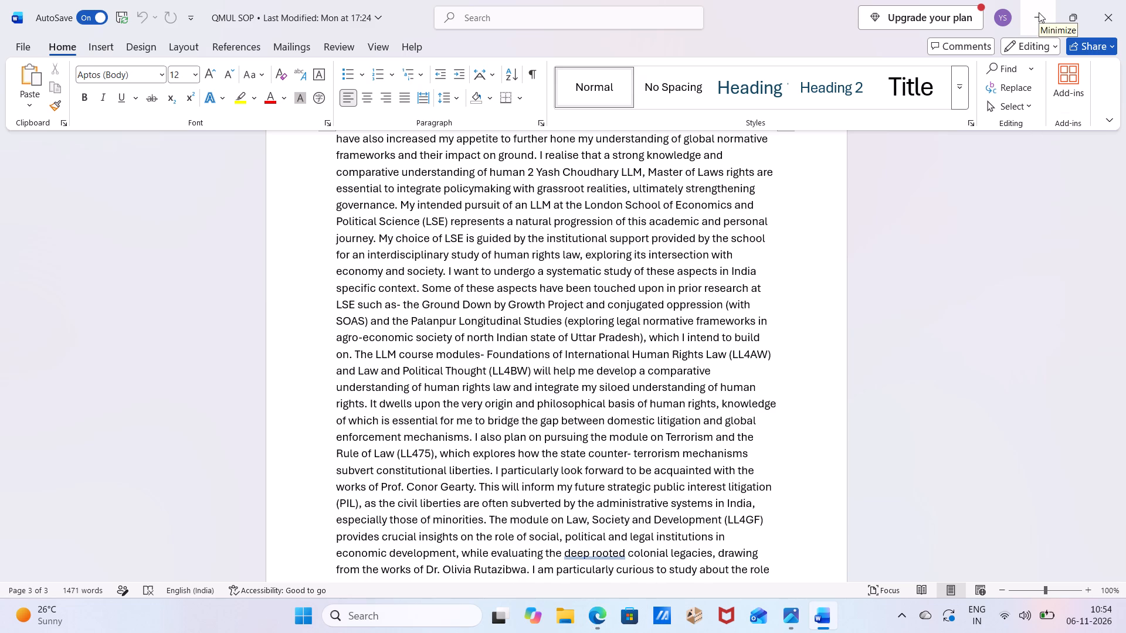
Copy the final-page passage running from "develop a comparative understanding of human rights law" through "policymaking in India".
{"action": "scroll", "coordinate": [779, 240], "scroll_direction": "down", "scroll_amount": 2}
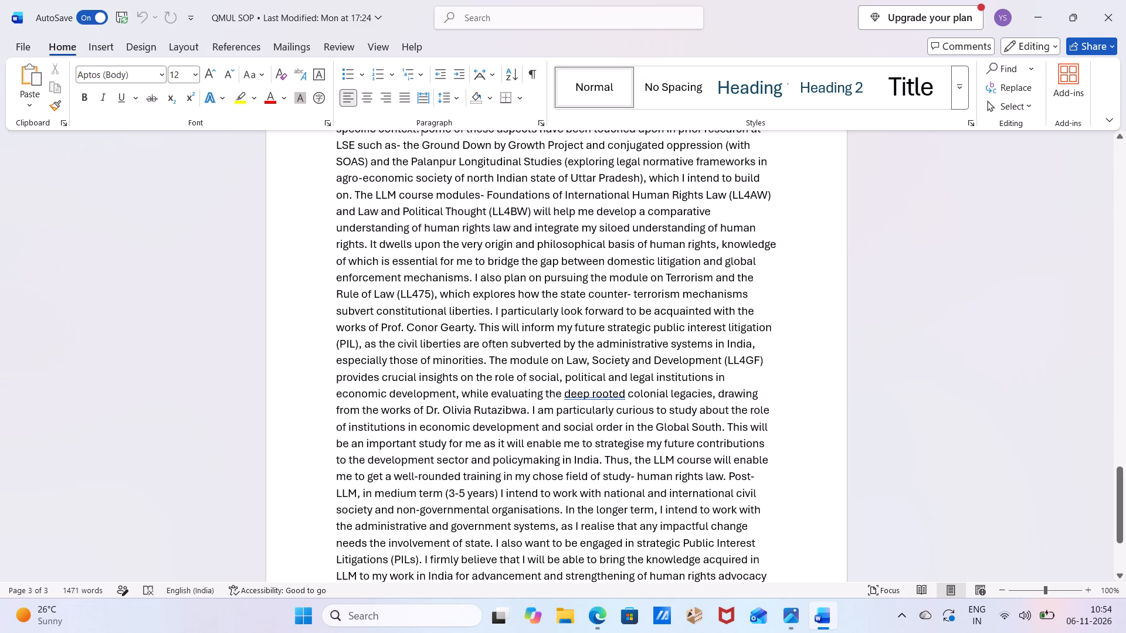
{"action": "left_click", "coordinate": [597, 209]}
{"action": "key", "text": "shift+Down"}
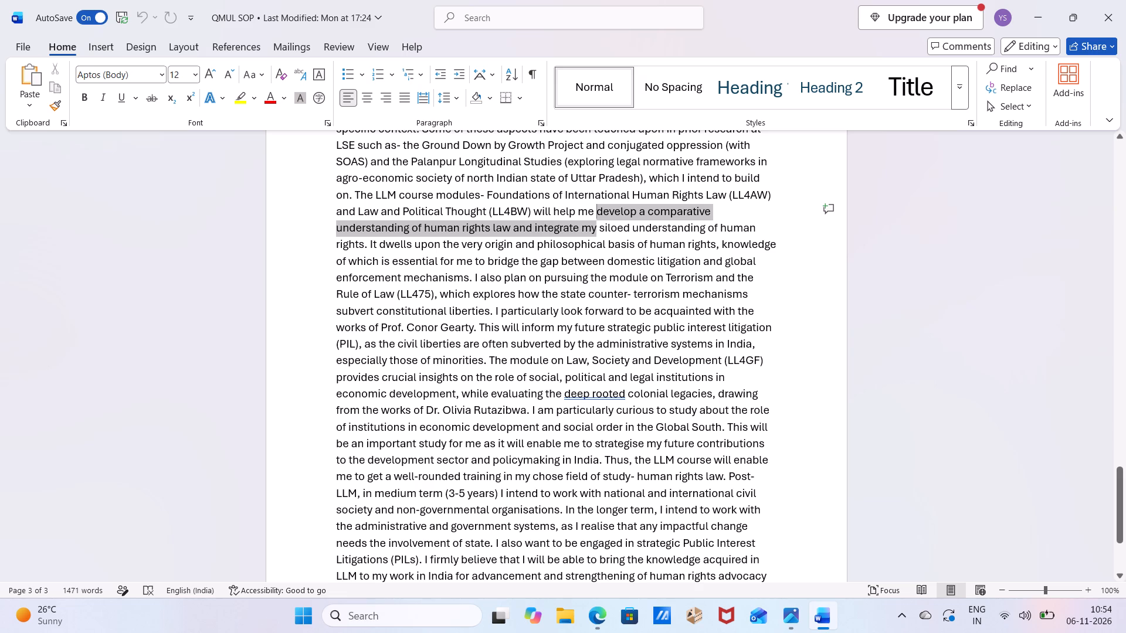
{"action": "key", "text": "shift+Down"}
{"action": "key", "text": "shift+Down"}
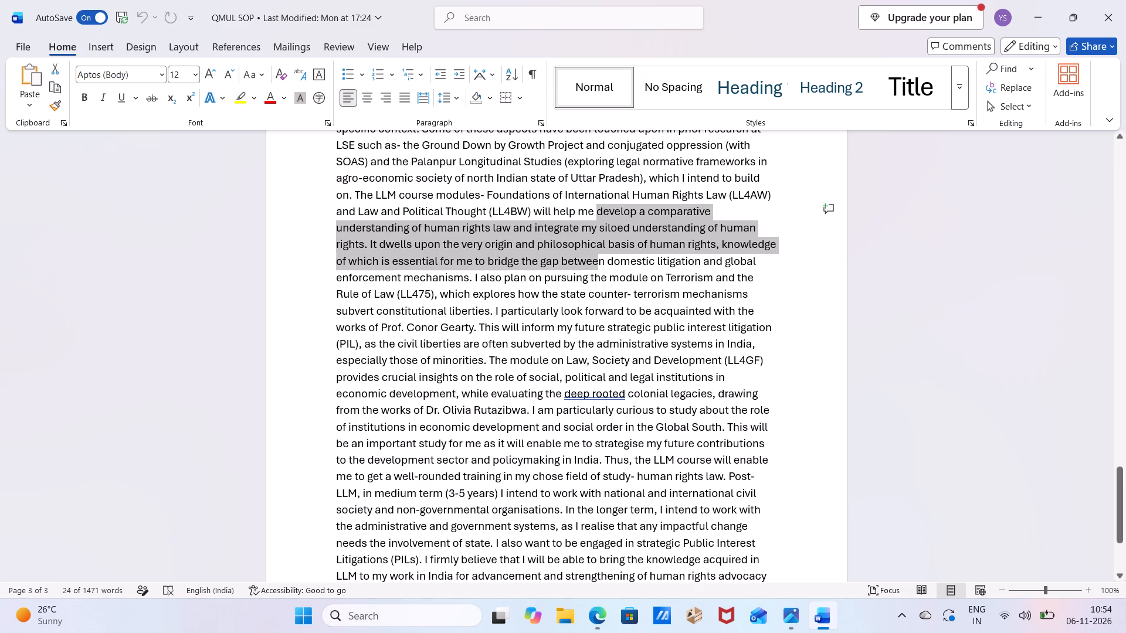
{"action": "key", "text": "shift+Down"}
{"action": "key", "text": "shift+Down"}
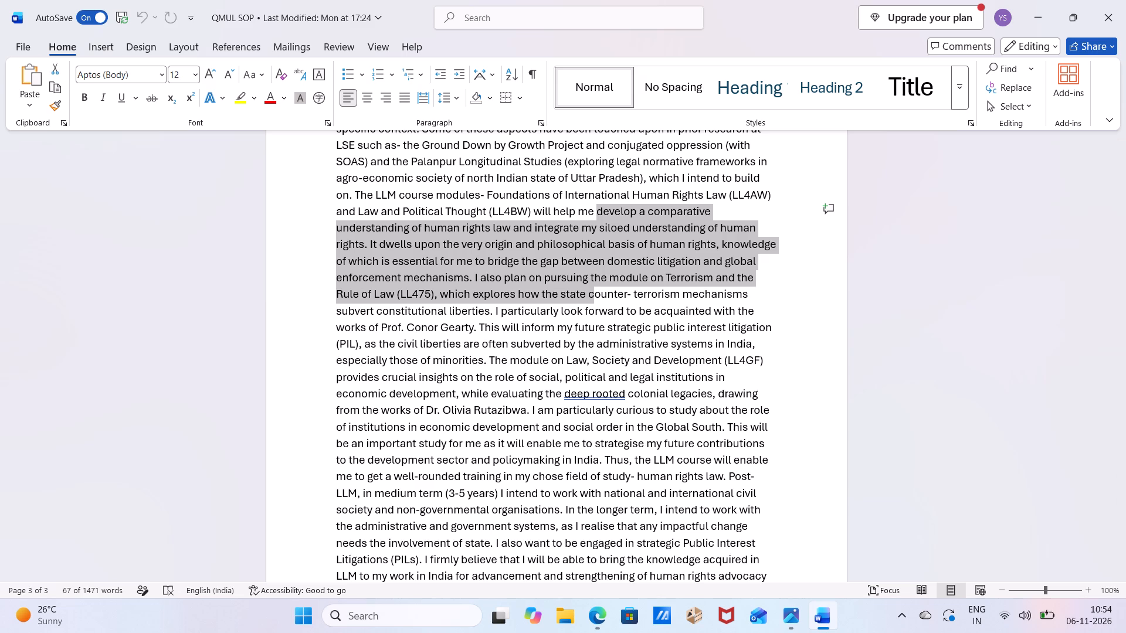
{"action": "key", "text": "shift+Down"}
{"action": "key", "text": "shift+Down"}
{"action": "key", "text": "shift+Down"}
{"action": "key", "text": "shift+Down"}
{"action": "key", "text": "shift+Down"}
{"action": "key", "text": "shift+Down"}
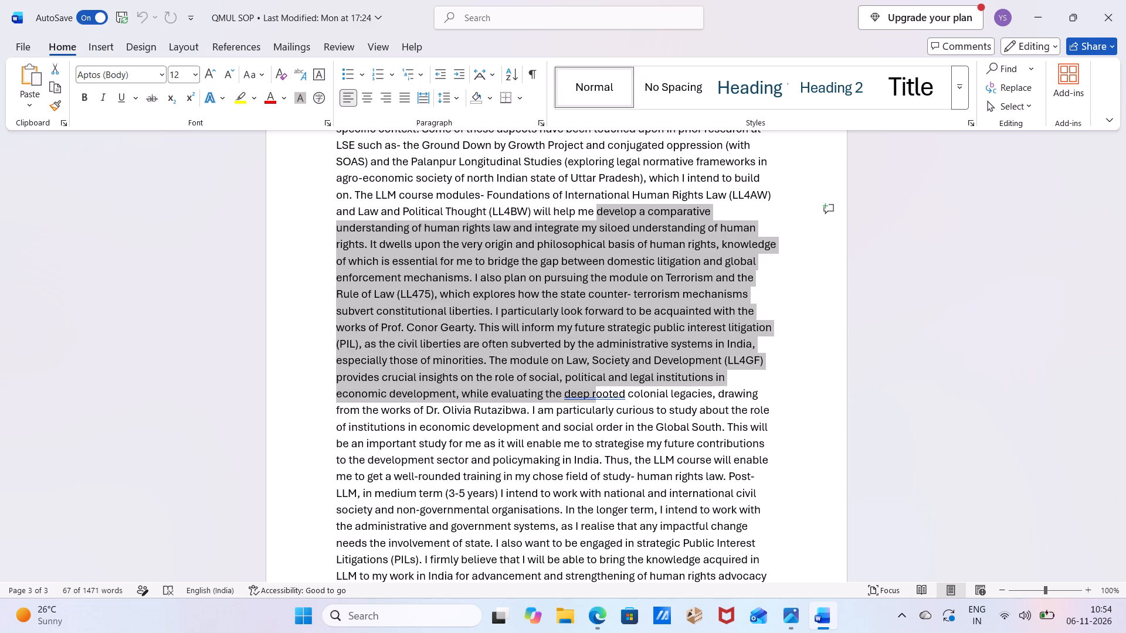
{"action": "key", "text": "shift+Down"}
{"action": "key", "text": "shift+Down"}
{"action": "key", "text": "shift+Down"}
{"action": "key", "text": "shift+Down"}
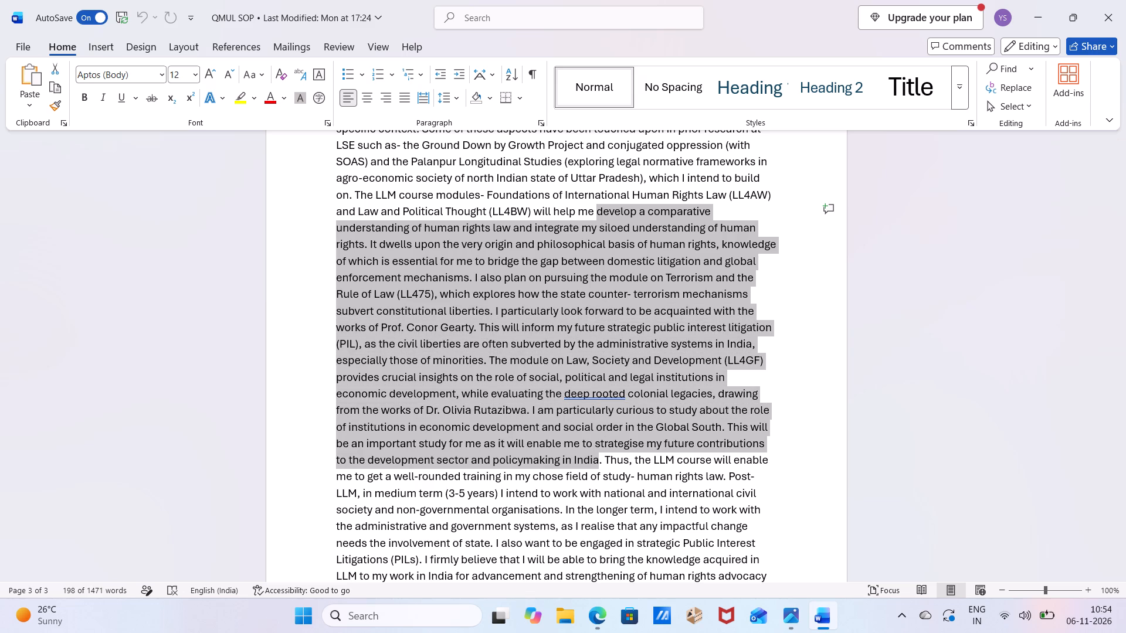
{"action": "key", "text": "shift+Down"}
{"action": "key", "text": "shift+Up"}
{"action": "key", "text": "ctrl+c"}
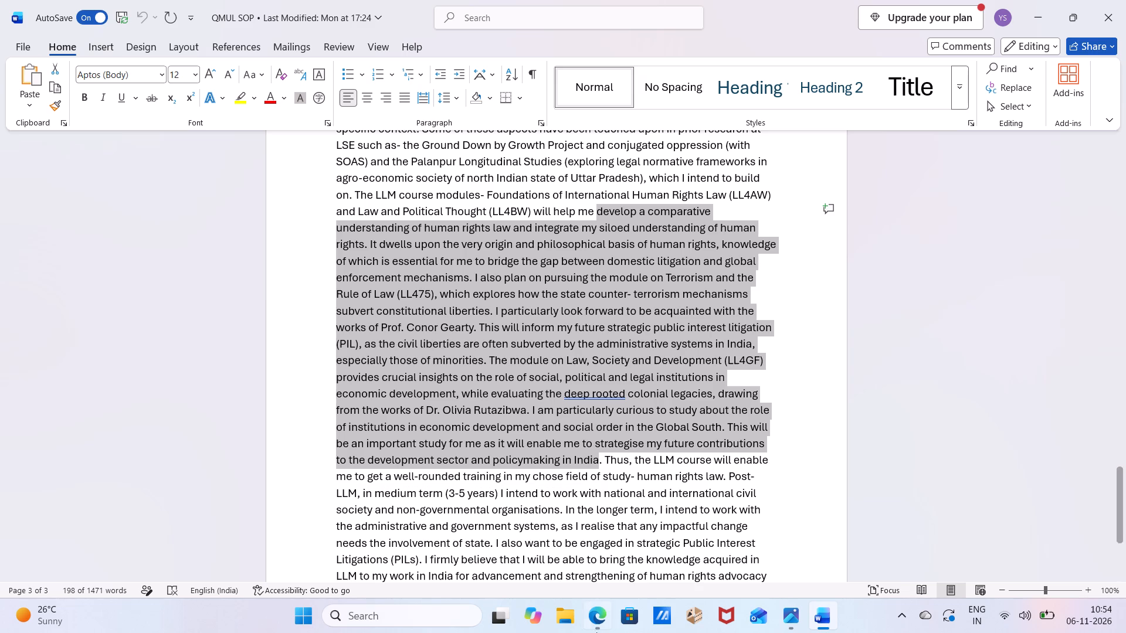
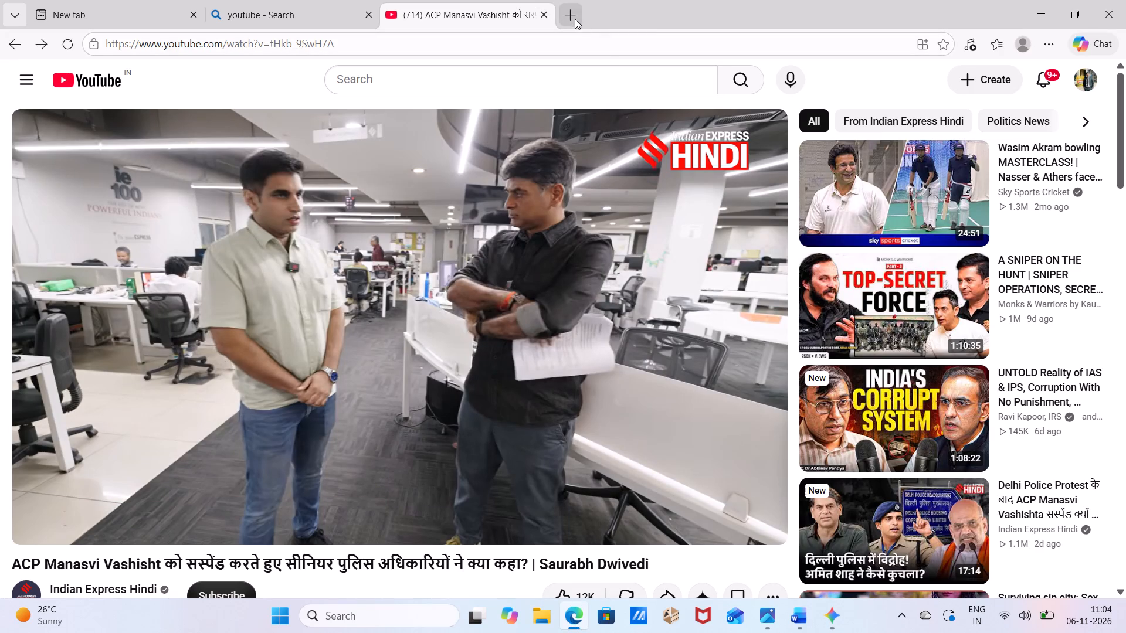
{"action": "left_click", "coordinate": [572, 17]}
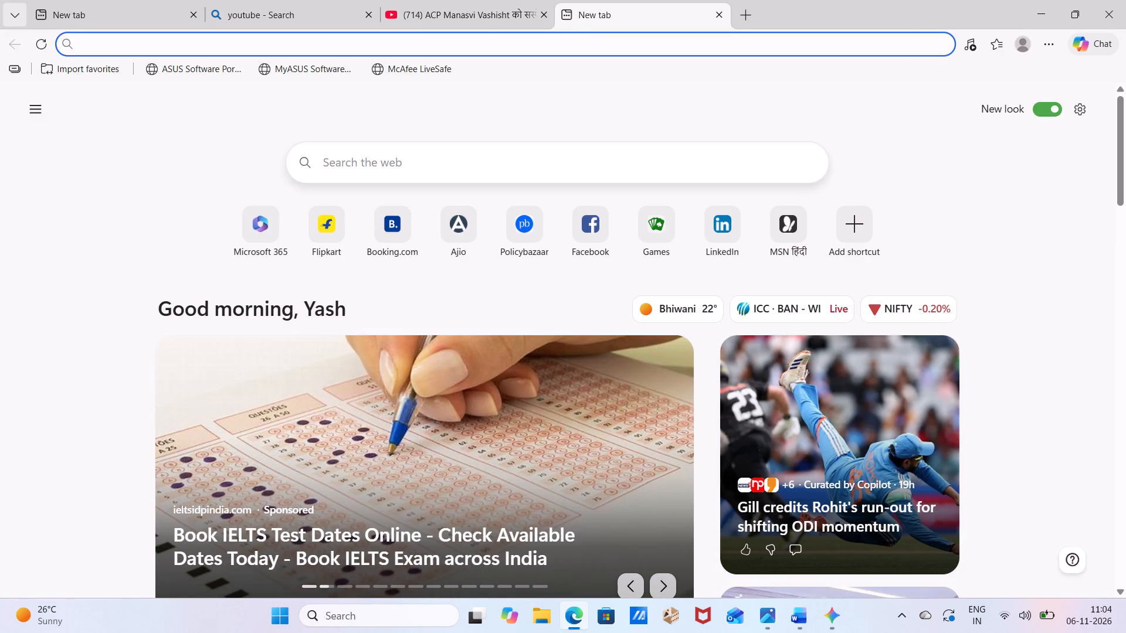
{"action": "type", "text": "qmul"}
{"action": "key", "text": "space"}
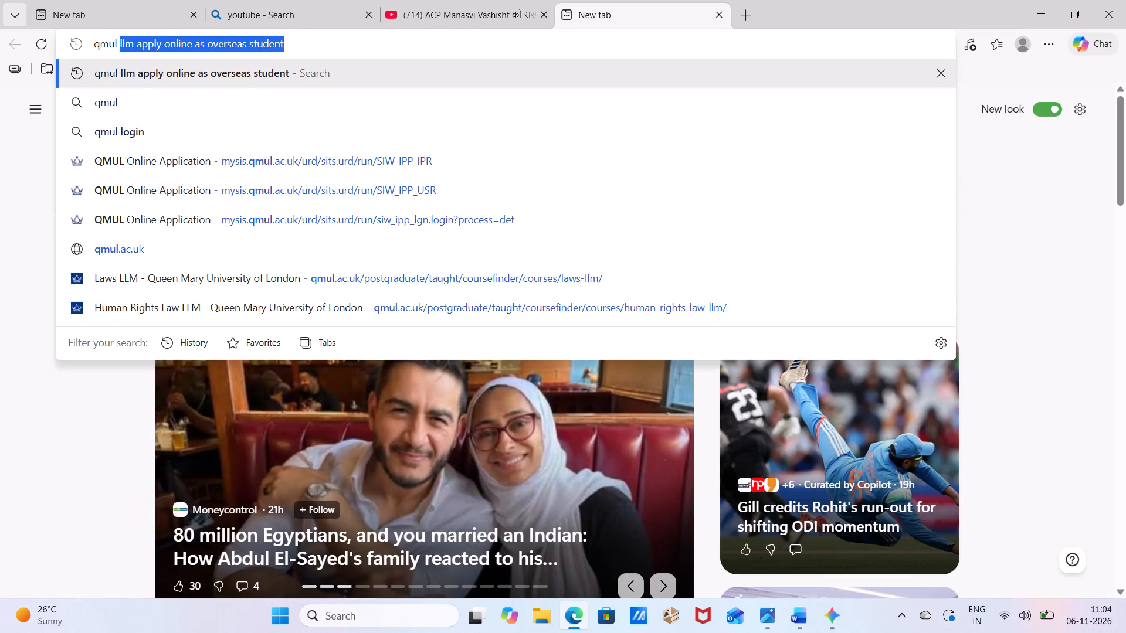
{"action": "type", "text": "llm course catalogue"}
{"action": "key", "text": "Return"}
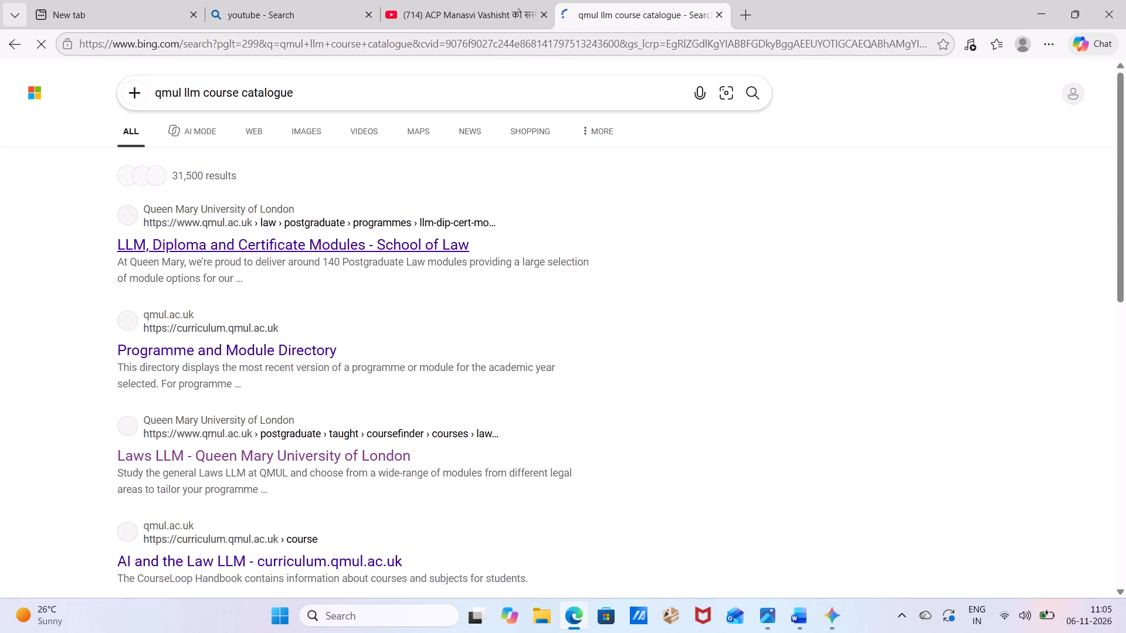
{"action": "left_click", "coordinate": [308, 243]}
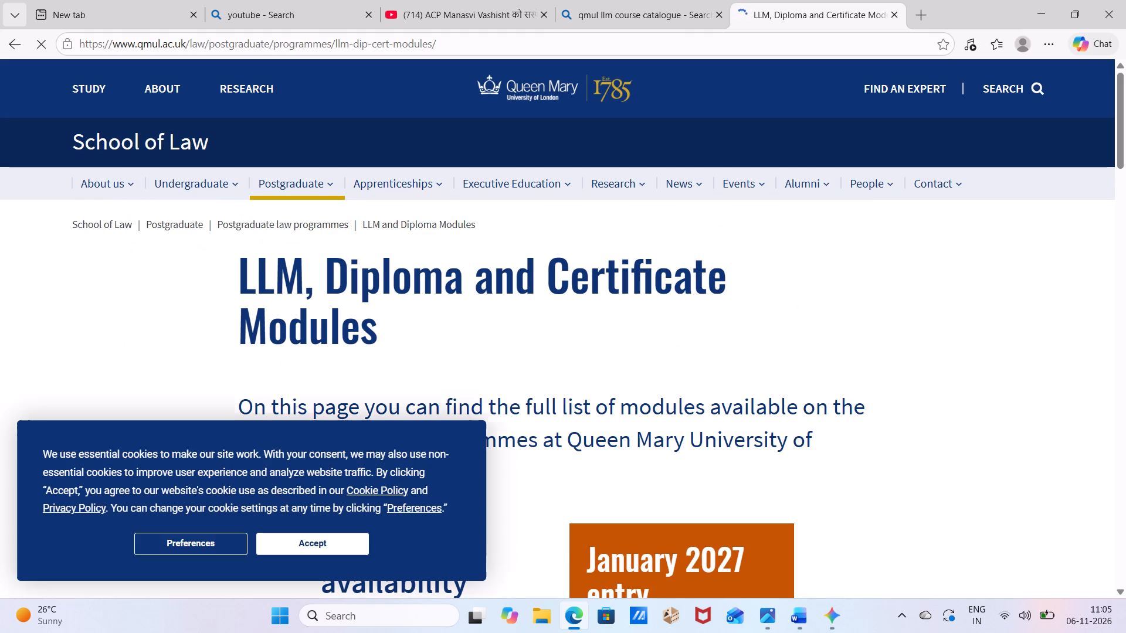
Find the Human Rights Law modules section on the School of Law modules page and expand it.
{"action": "scroll", "coordinate": [460, 305], "scroll_direction": "down", "scroll_amount": 4}
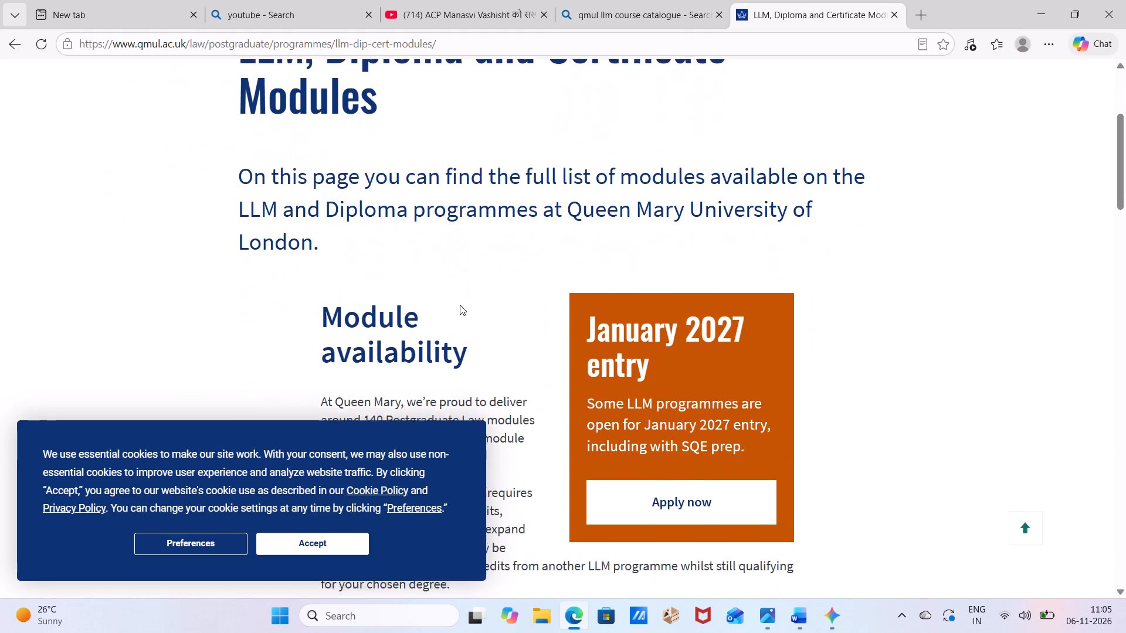
{"action": "scroll", "coordinate": [460, 305], "scroll_direction": "down", "scroll_amount": 6}
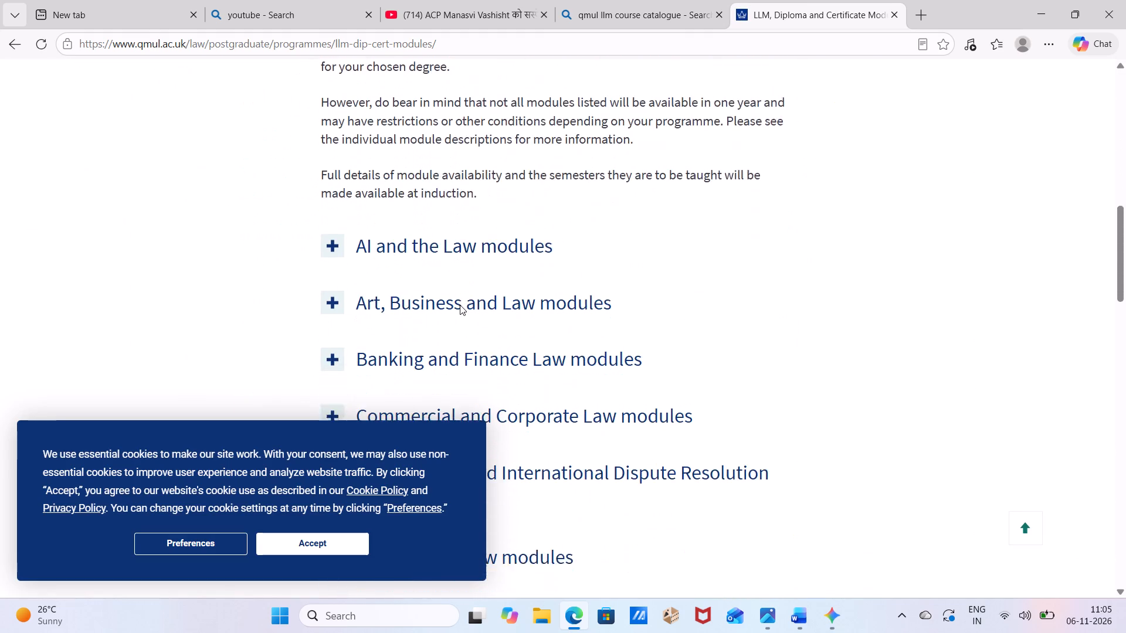
{"action": "scroll", "coordinate": [460, 305], "scroll_direction": "down", "scroll_amount": 1}
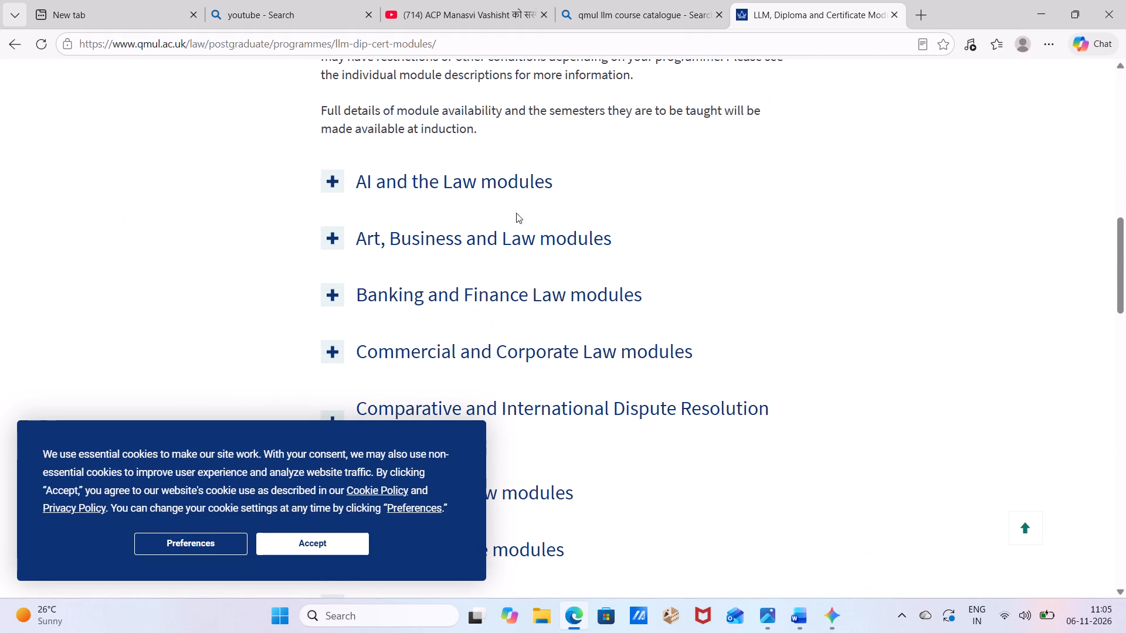
{"action": "scroll", "coordinate": [587, 191], "scroll_direction": "down", "scroll_amount": 6}
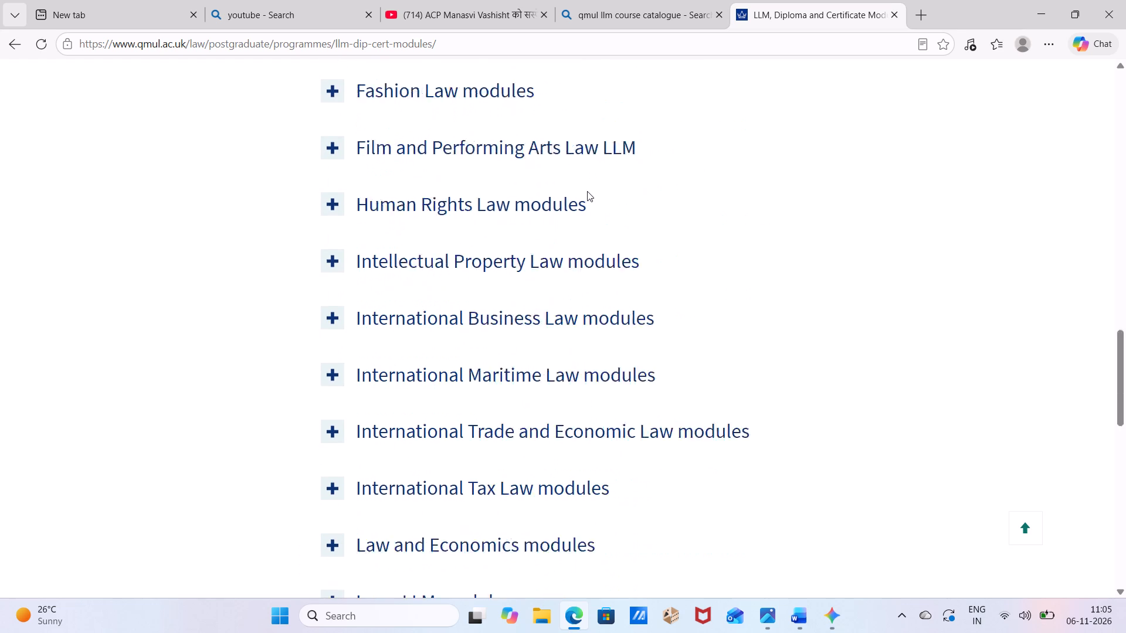
{"action": "scroll", "coordinate": [587, 191], "scroll_direction": "down", "scroll_amount": 1}
{"action": "left_click", "coordinate": [520, 112]}
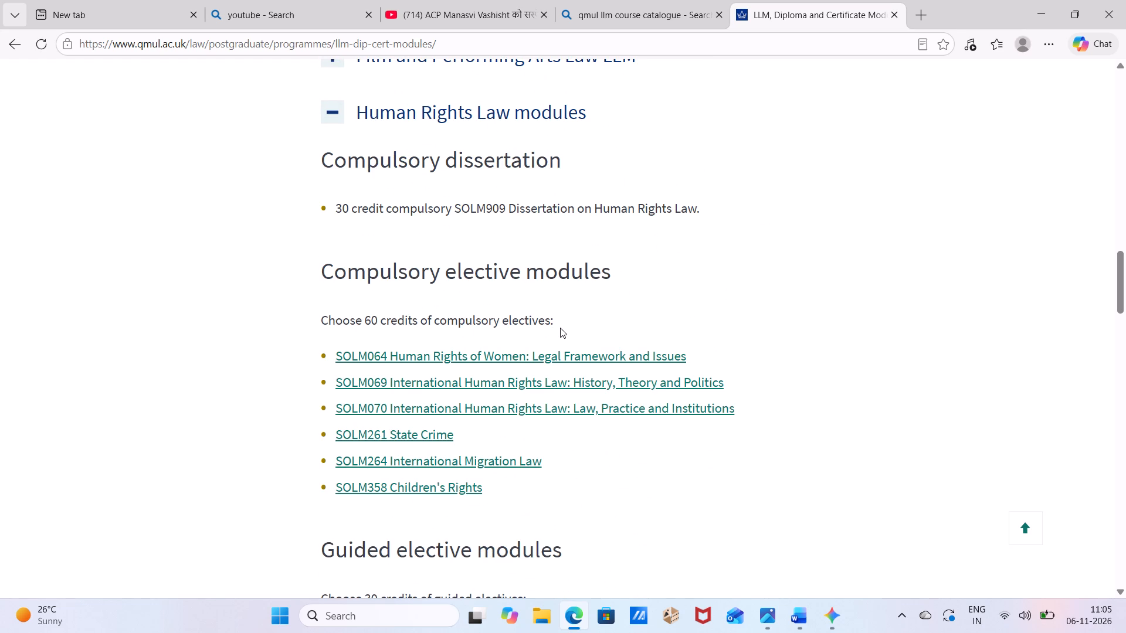
Examine the compulsory elective, guided elective and free choice modules listed for the Human Rights Law LLM.
{"action": "scroll", "coordinate": [528, 477], "scroll_direction": "down", "scroll_amount": 6}
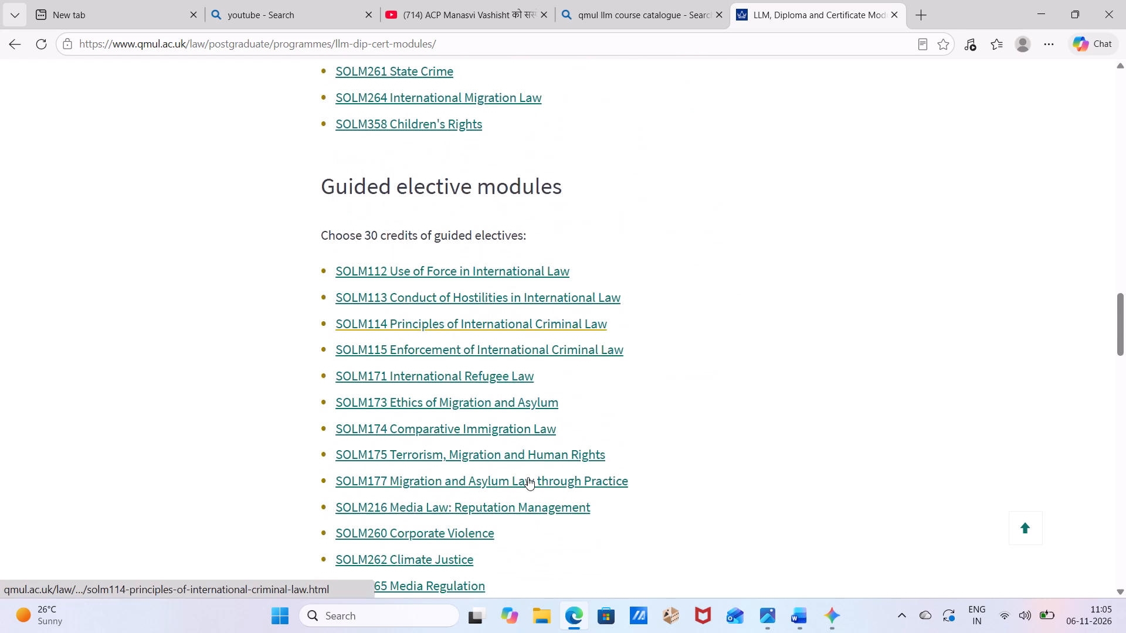
{"action": "scroll", "coordinate": [528, 477], "scroll_direction": "down", "scroll_amount": 5}
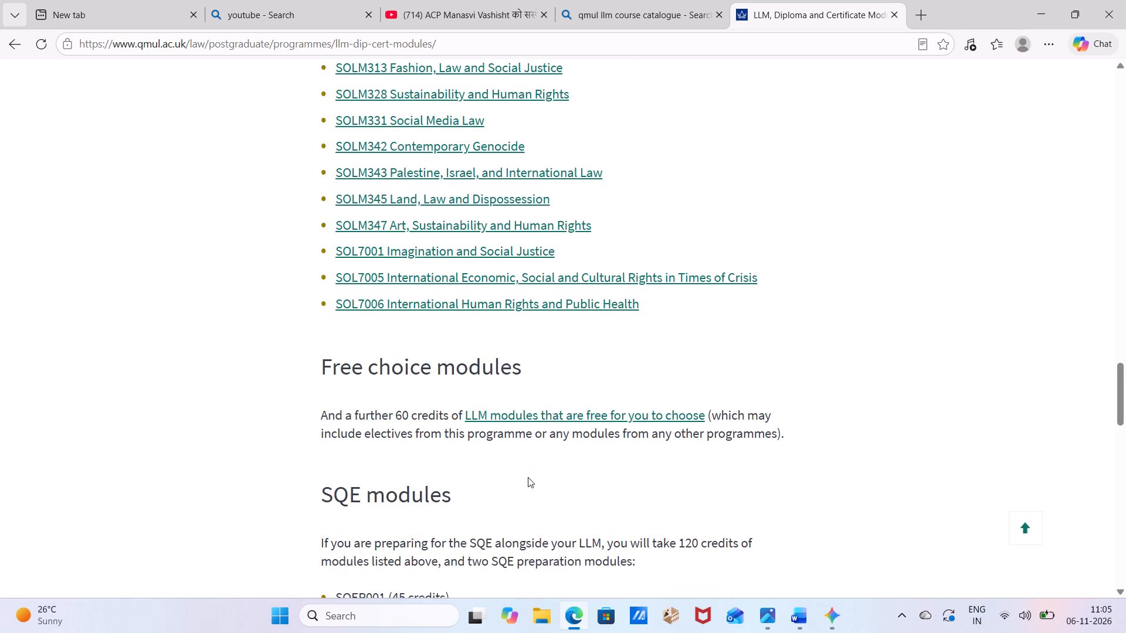
{"action": "scroll", "coordinate": [528, 477], "scroll_direction": "up", "scroll_amount": 7}
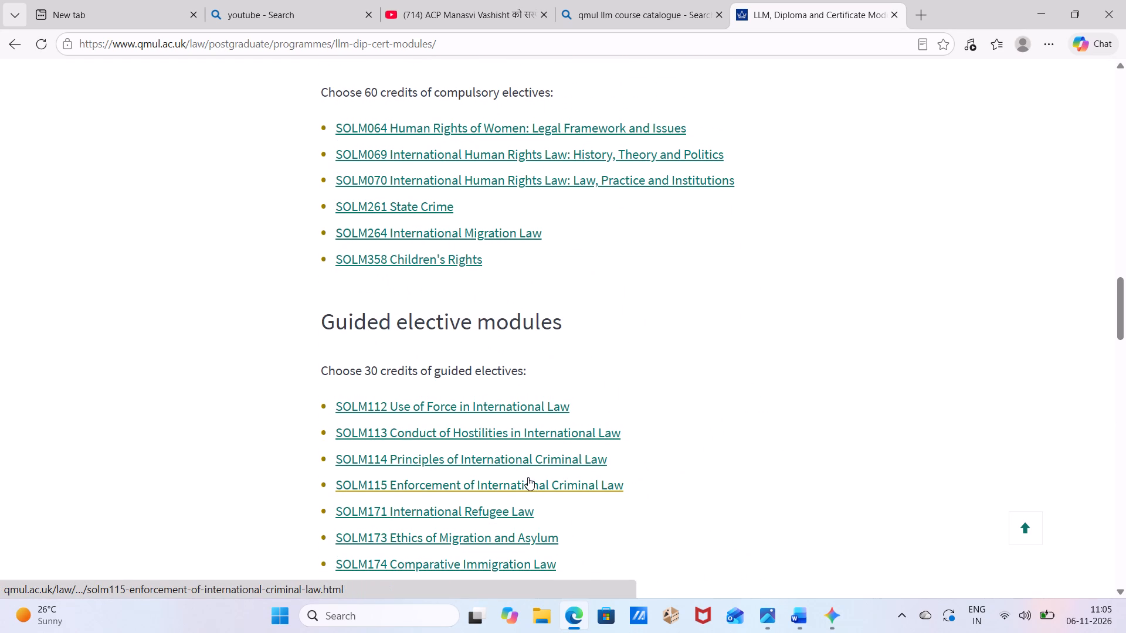
{"action": "scroll", "coordinate": [528, 477], "scroll_direction": "down", "scroll_amount": 3}
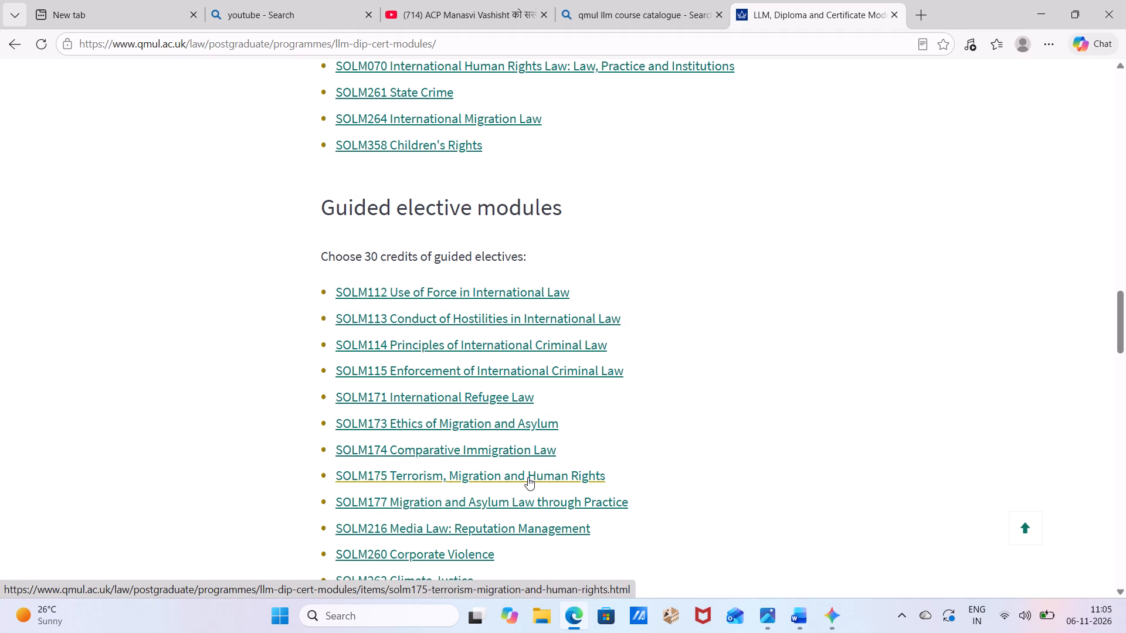
{"action": "scroll", "coordinate": [528, 477], "scroll_direction": "down", "scroll_amount": 2}
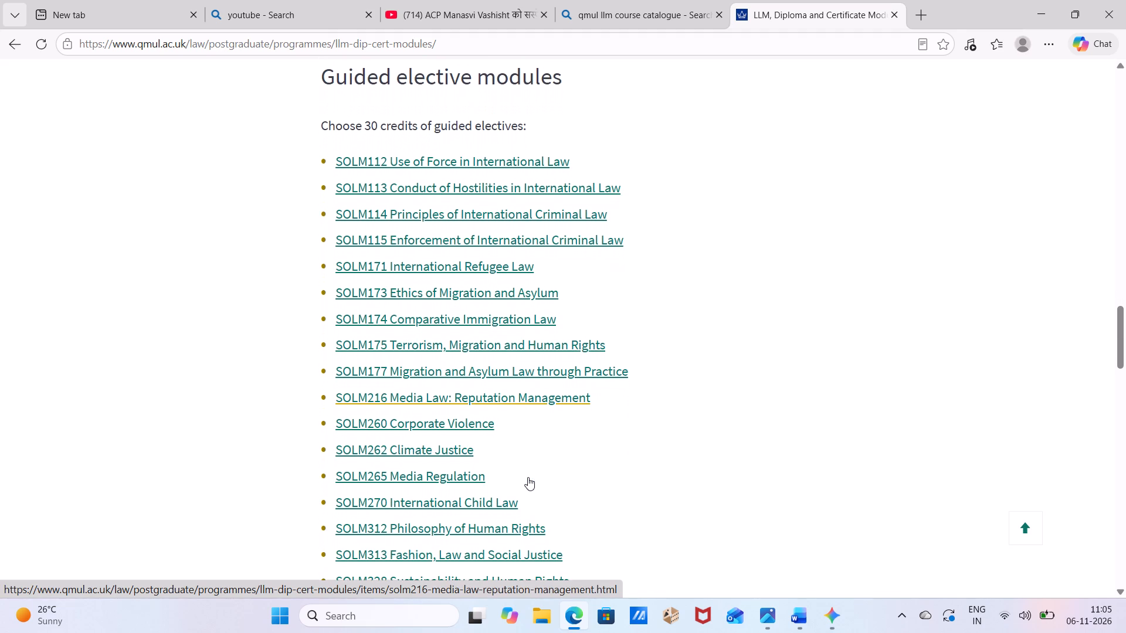
{"action": "scroll", "coordinate": [528, 477], "scroll_direction": "down", "scroll_amount": 6}
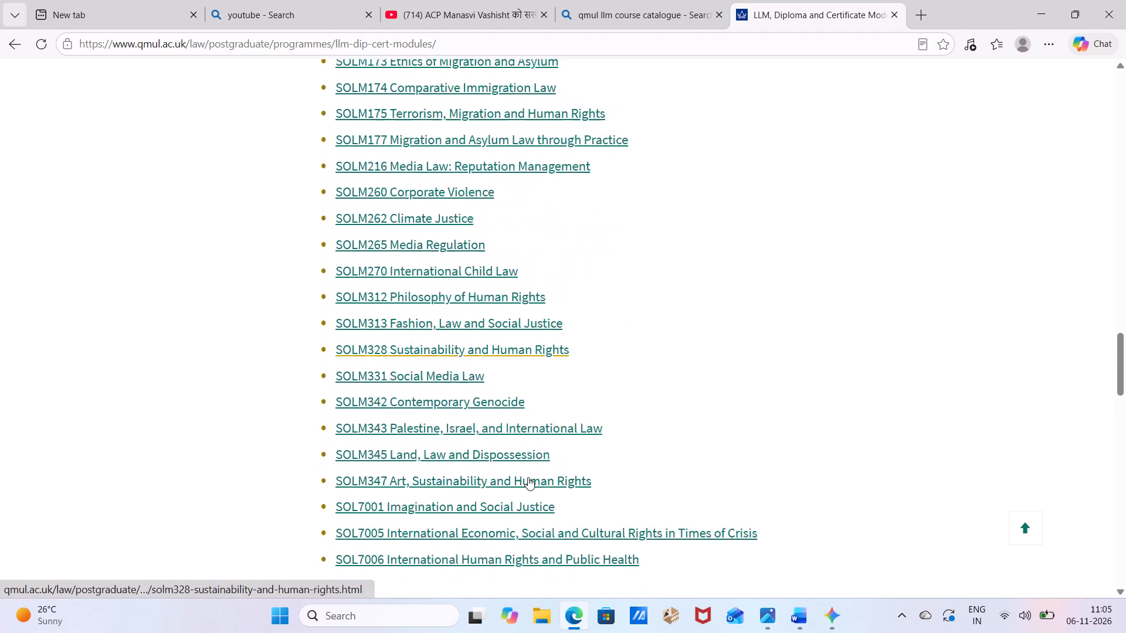
{"action": "scroll", "coordinate": [528, 477], "scroll_direction": "down", "scroll_amount": 2}
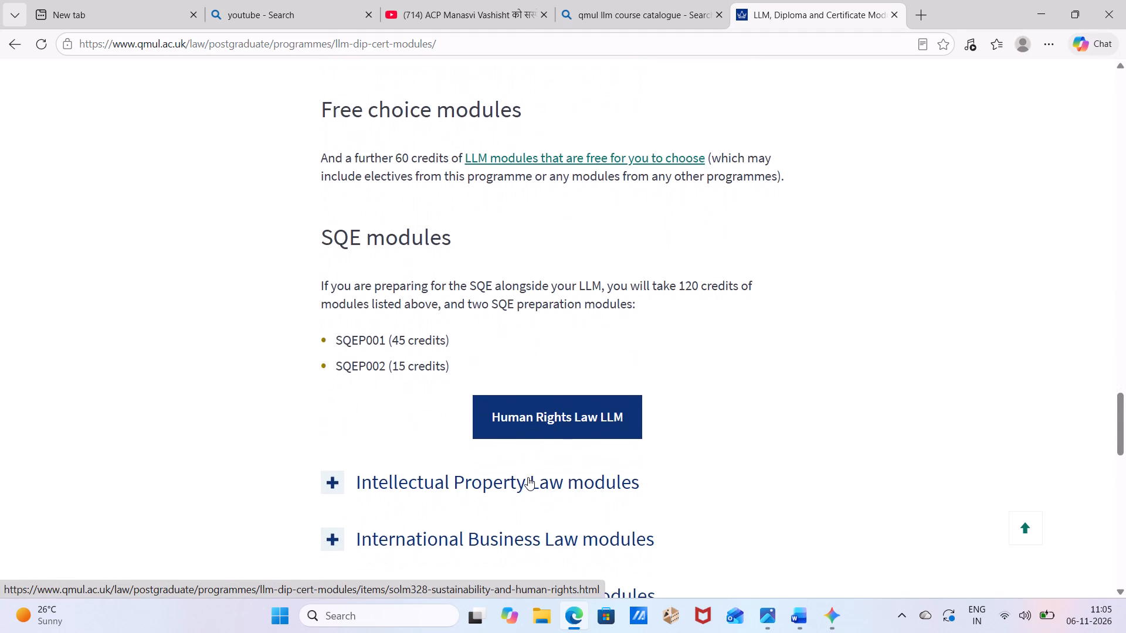
Expand the Laws LLM modules section and read its notes on module selection.
{"action": "scroll", "coordinate": [528, 477], "scroll_direction": "down", "scroll_amount": 6}
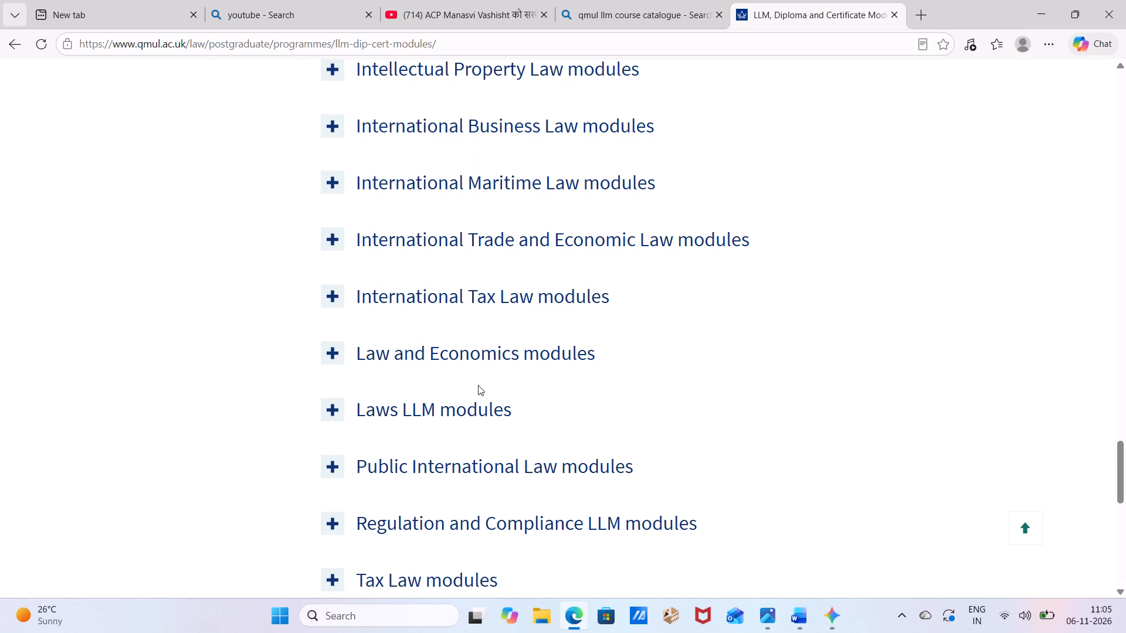
{"action": "left_click", "coordinate": [458, 411]}
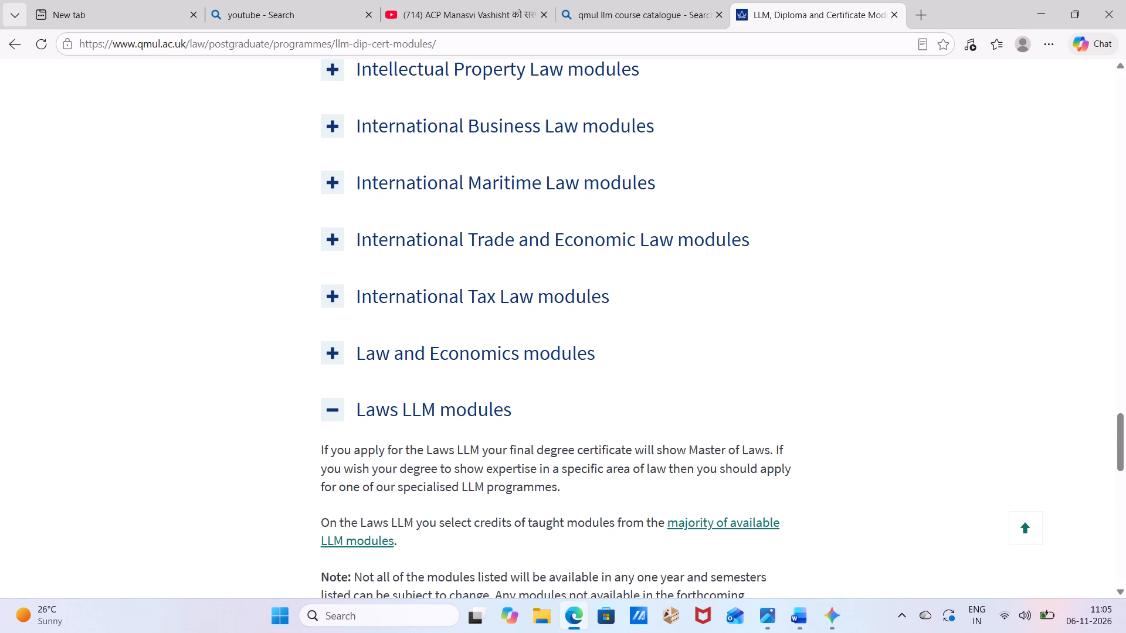
{"action": "scroll", "coordinate": [542, 476], "scroll_direction": "down", "scroll_amount": 5}
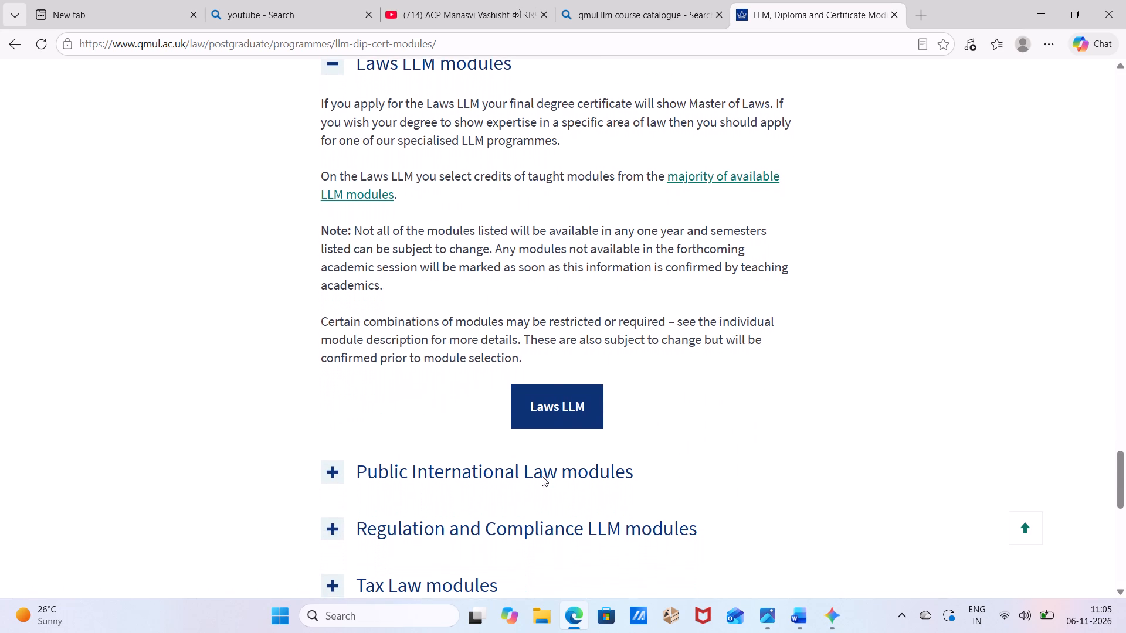
Open the Laws LLM course page, look over its introduction and dismiss the student ambassador chat pop-up.
{"action": "left_click", "coordinate": [552, 409]}
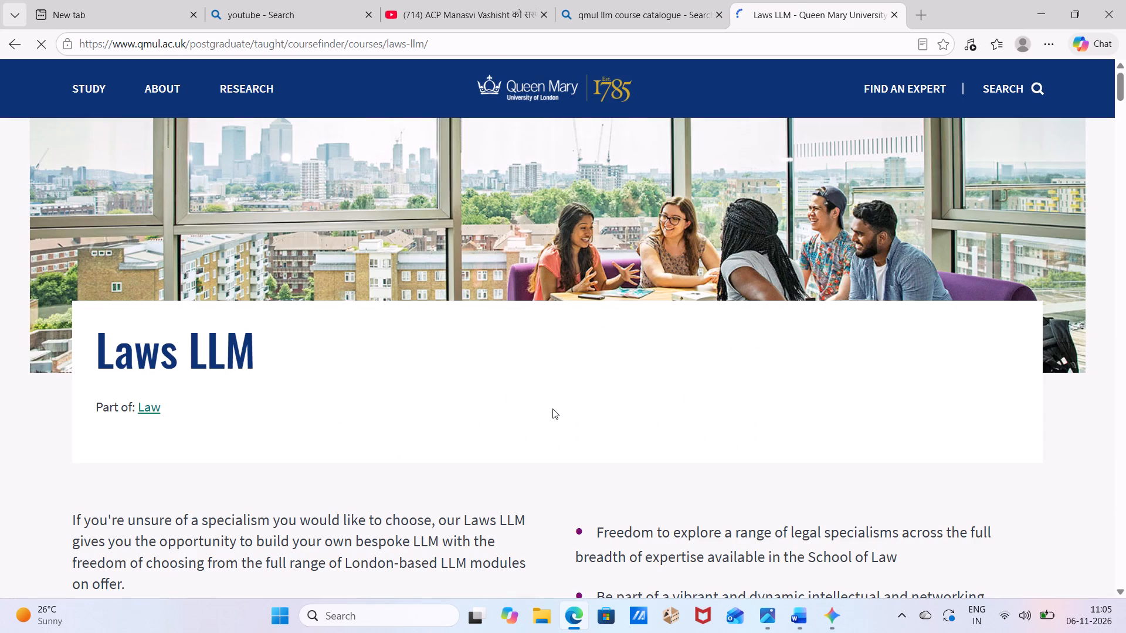
{"action": "scroll", "coordinate": [552, 409], "scroll_direction": "down", "scroll_amount": 3}
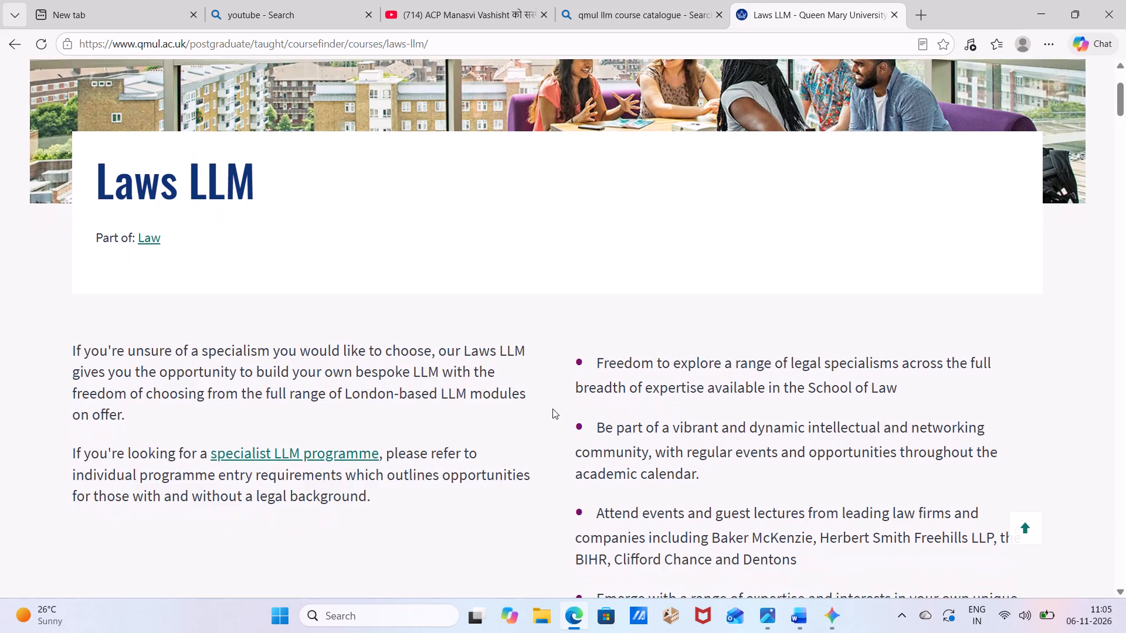
{"action": "scroll", "coordinate": [552, 409], "scroll_direction": "down", "scroll_amount": 2}
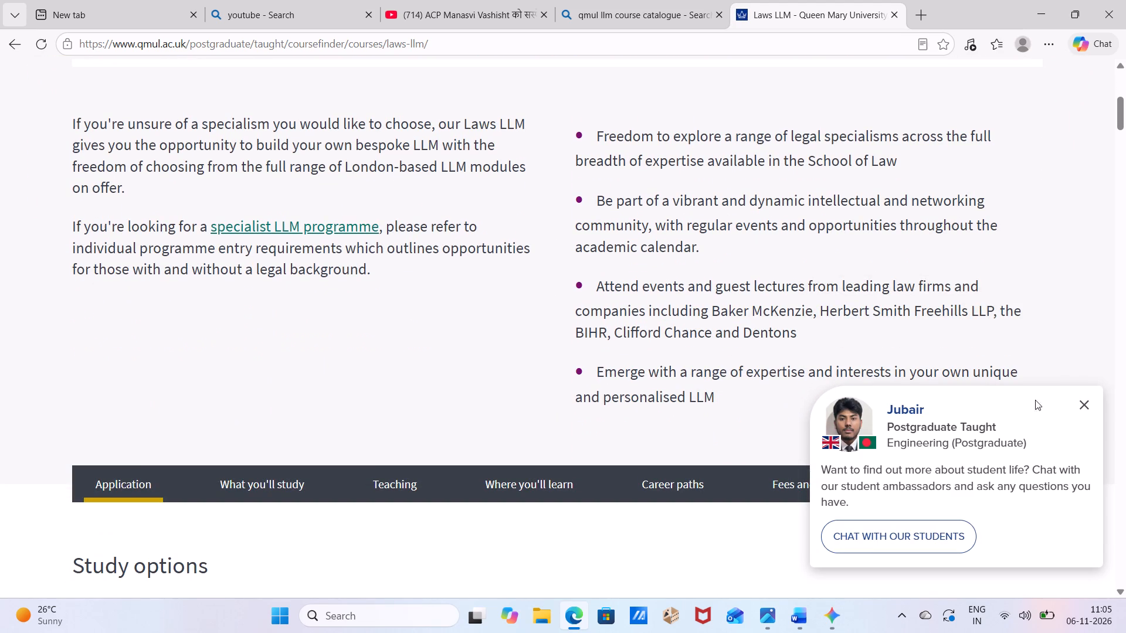
{"action": "left_click", "coordinate": [1079, 407]}
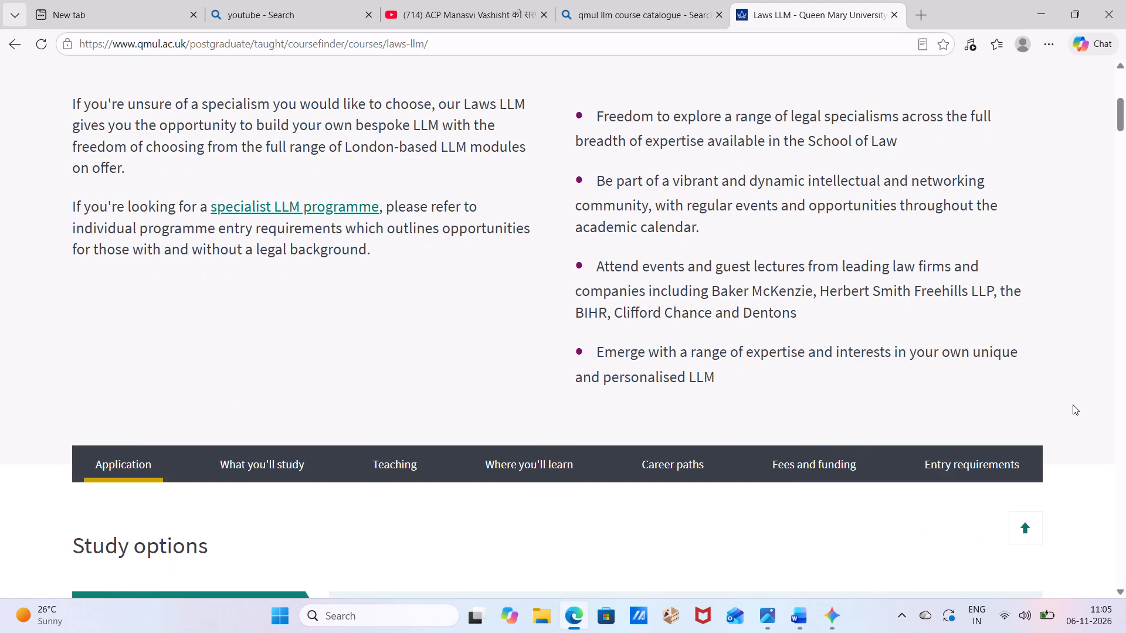
Read the Laws LLM page's study options and What you'll study section, and open the full list of modules on this programme.
{"action": "scroll", "coordinate": [555, 389], "scroll_direction": "down", "scroll_amount": 4}
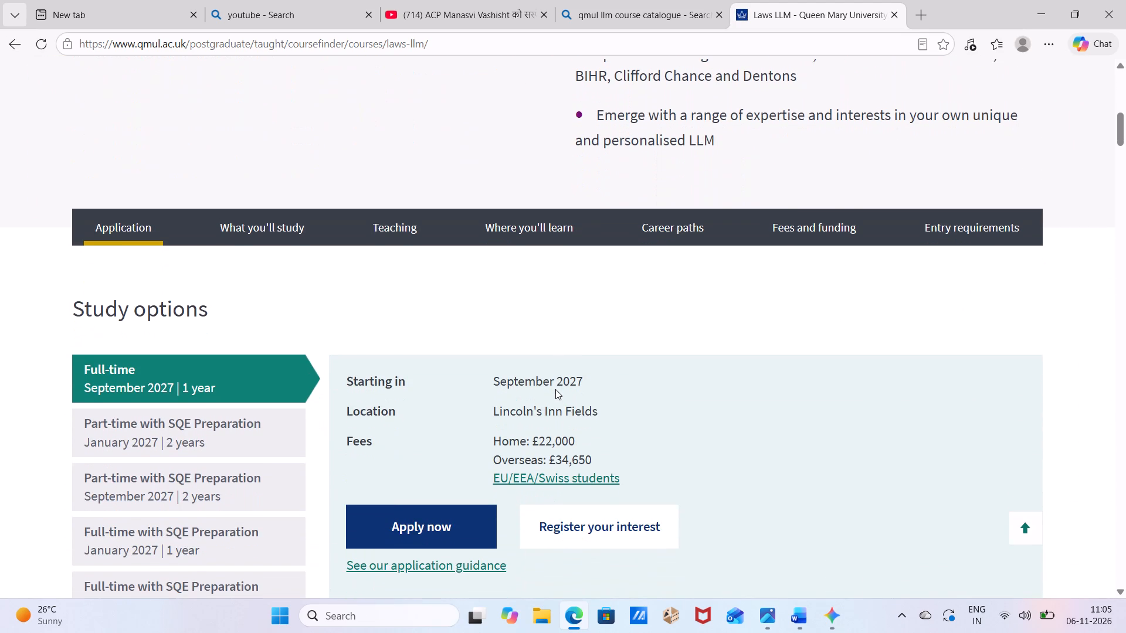
{"action": "scroll", "coordinate": [555, 389], "scroll_direction": "down", "scroll_amount": 4}
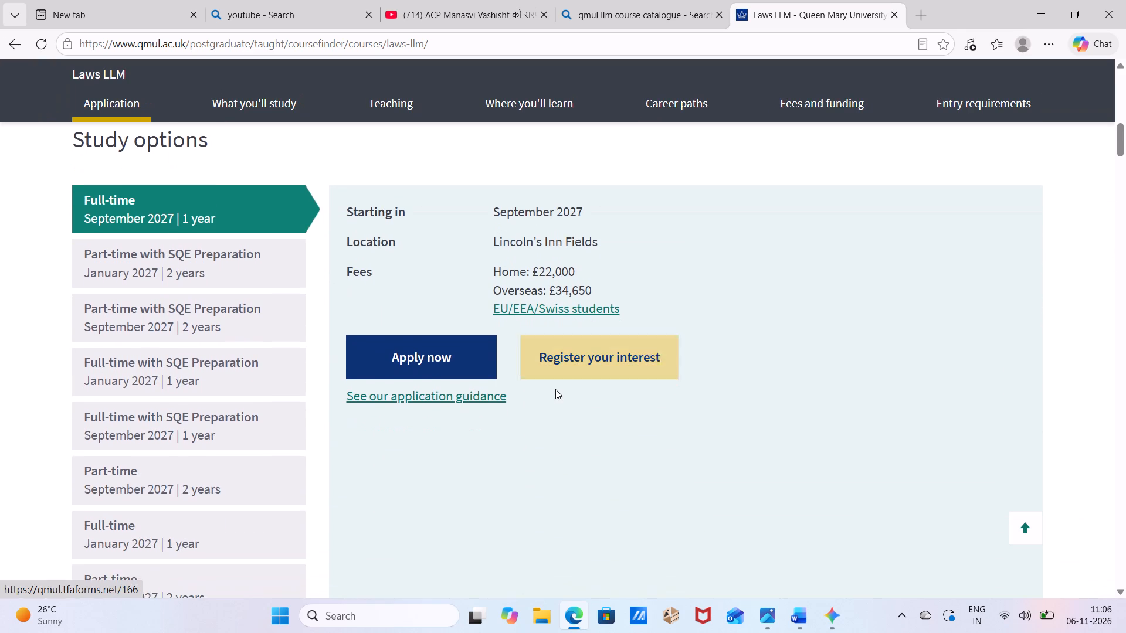
{"action": "scroll", "coordinate": [555, 389], "scroll_direction": "down", "scroll_amount": 3}
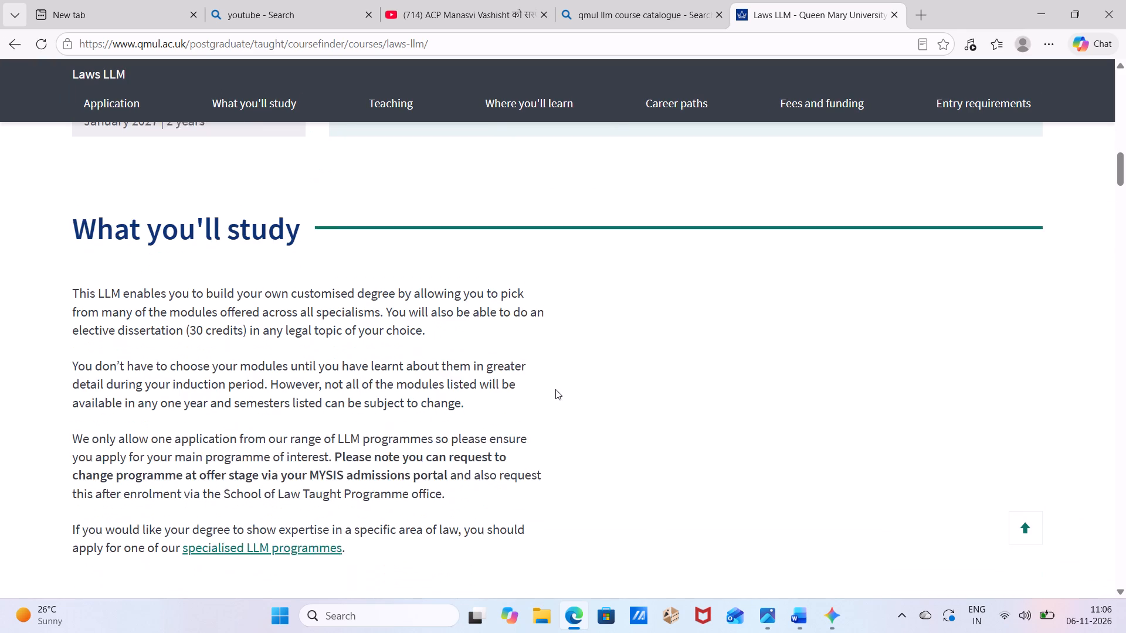
{"action": "scroll", "coordinate": [555, 389], "scroll_direction": "down", "scroll_amount": 5}
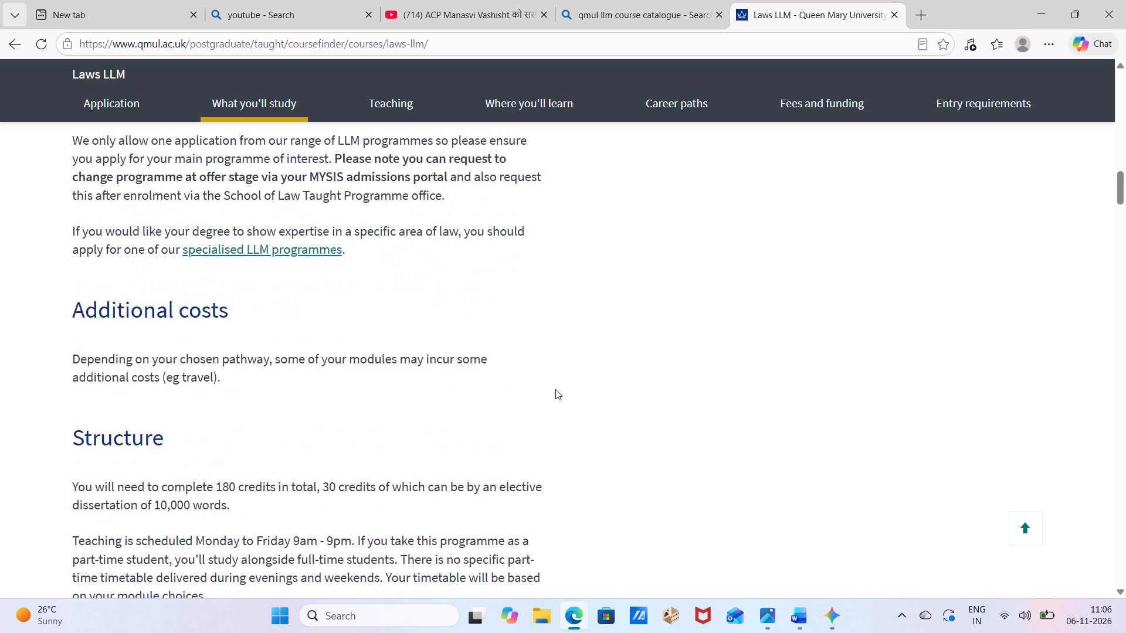
{"action": "scroll", "coordinate": [555, 389], "scroll_direction": "down", "scroll_amount": 5}
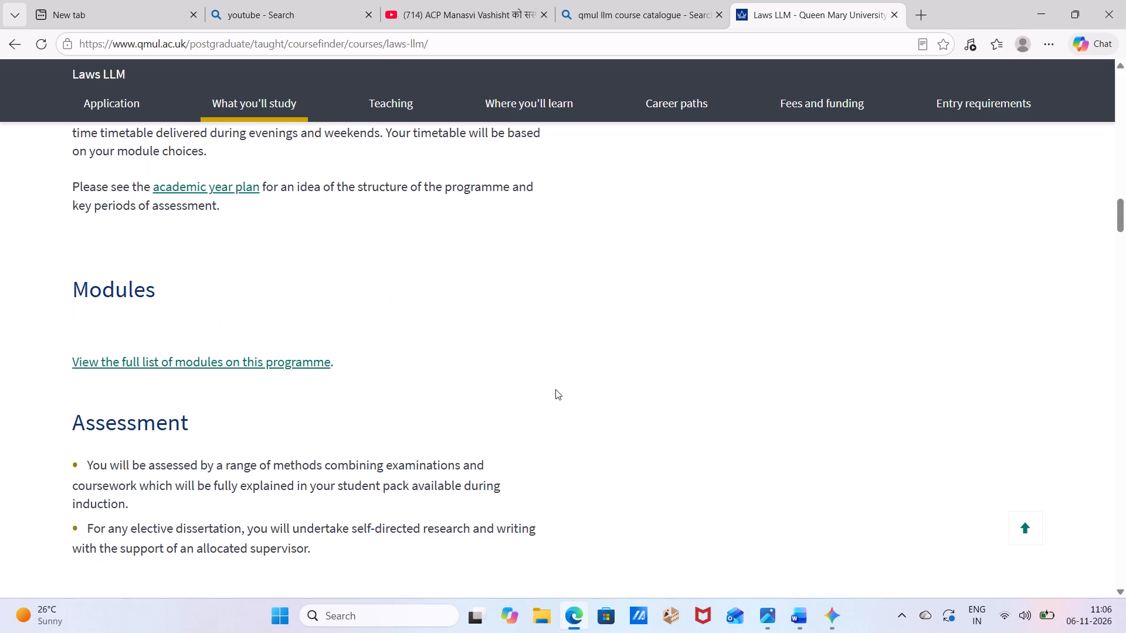
{"action": "left_click", "coordinate": [298, 368]}
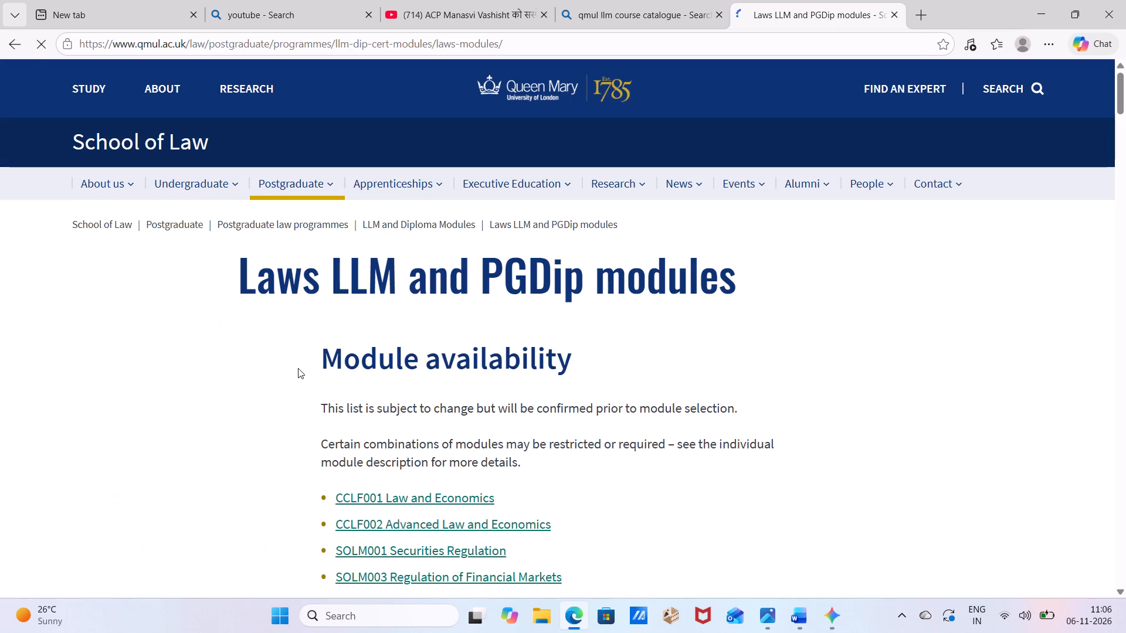
Examine the Laws LLM and PGDip module availability list from CCLF001 Law and Economics down to the air transport law modules.
{"action": "scroll", "coordinate": [583, 433], "scroll_direction": "down", "scroll_amount": 2}
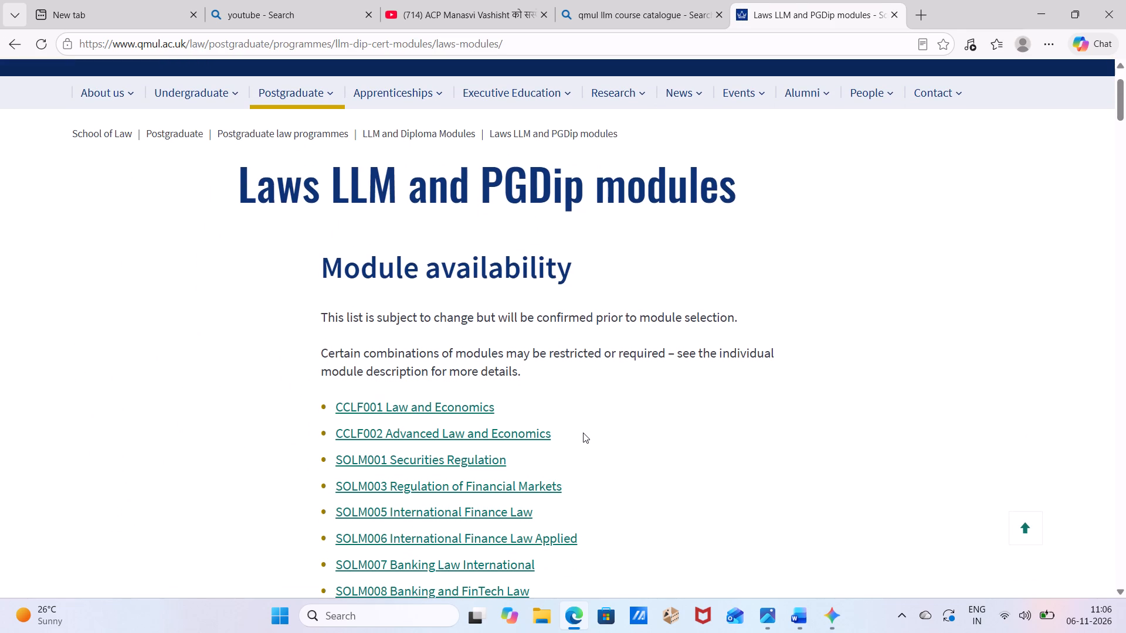
{"action": "scroll", "coordinate": [583, 433], "scroll_direction": "down", "scroll_amount": 1}
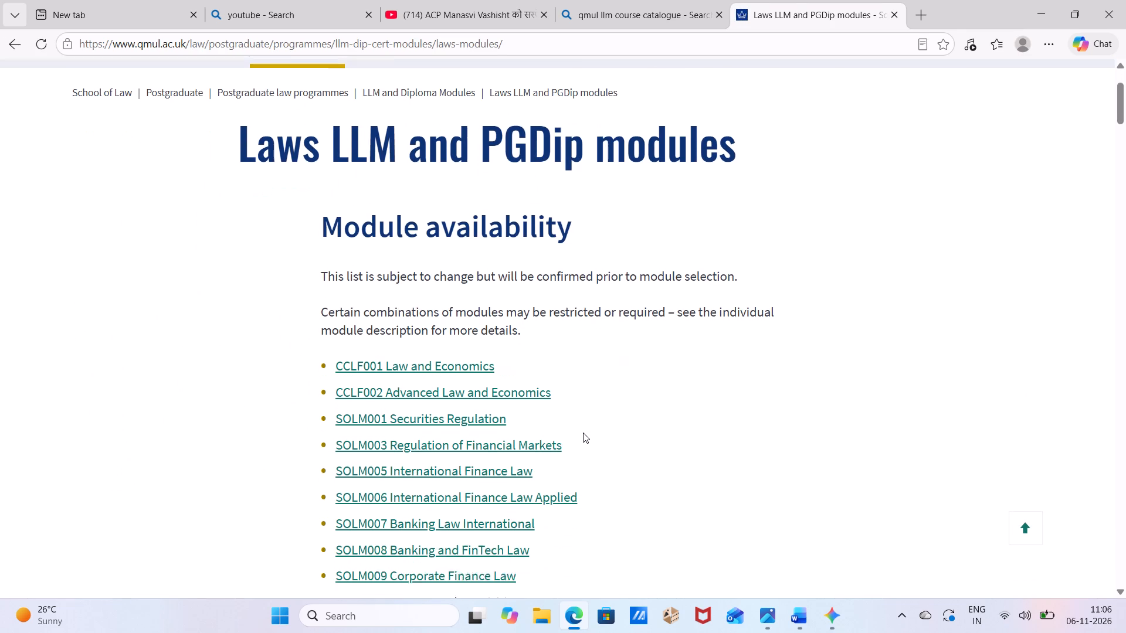
{"action": "scroll", "coordinate": [583, 433], "scroll_direction": "down", "scroll_amount": 3}
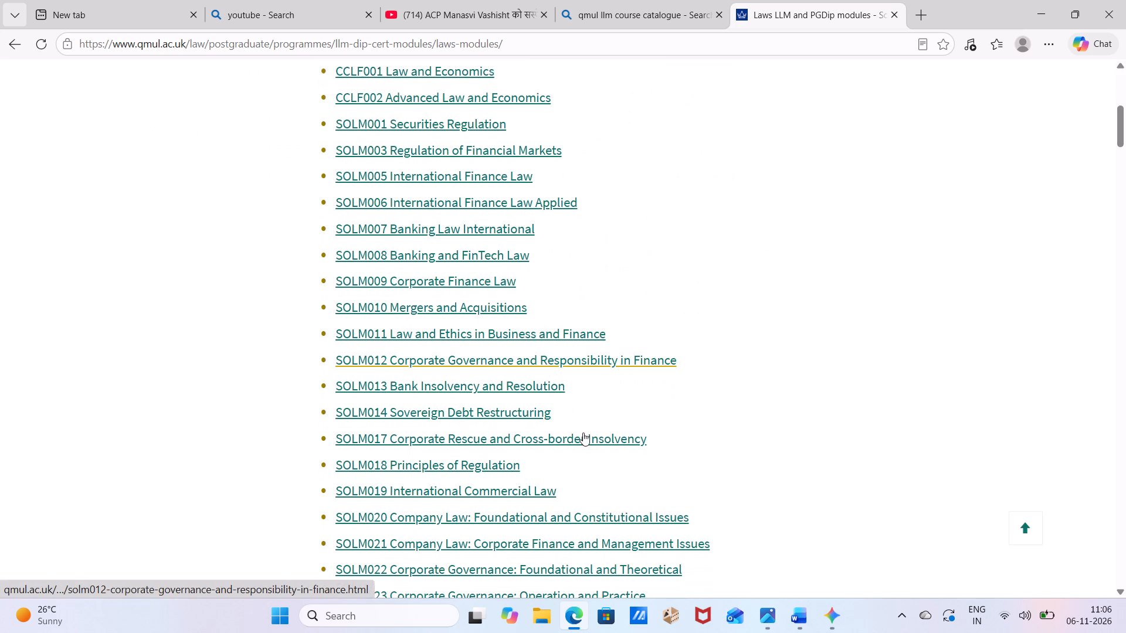
{"action": "scroll", "coordinate": [583, 433], "scroll_direction": "down", "scroll_amount": 5}
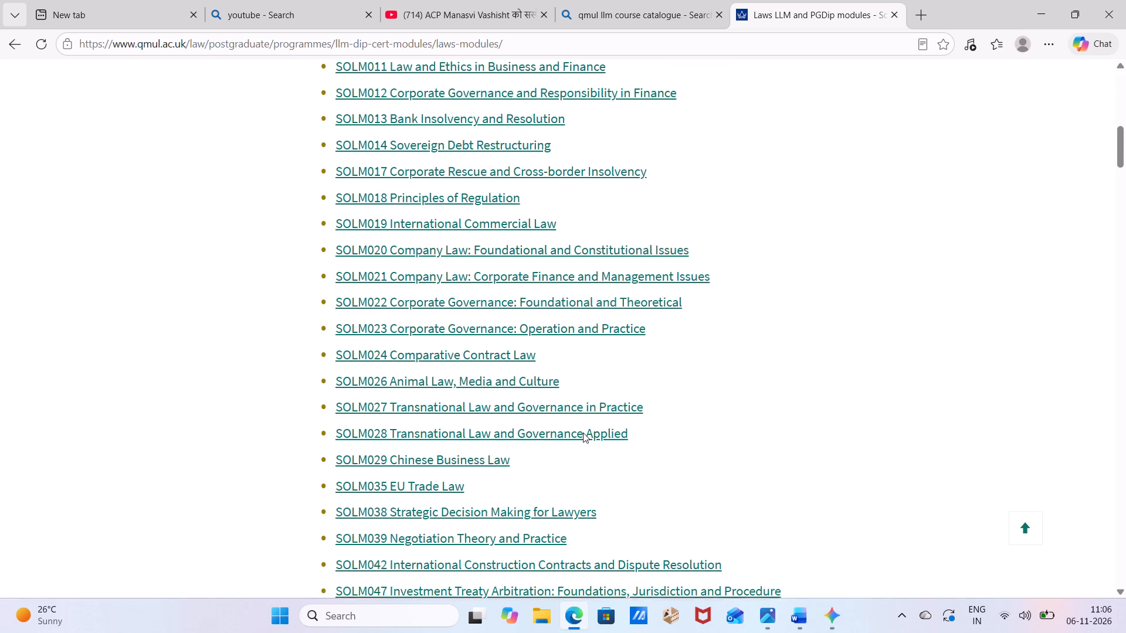
{"action": "scroll", "coordinate": [583, 433], "scroll_direction": "down", "scroll_amount": 3}
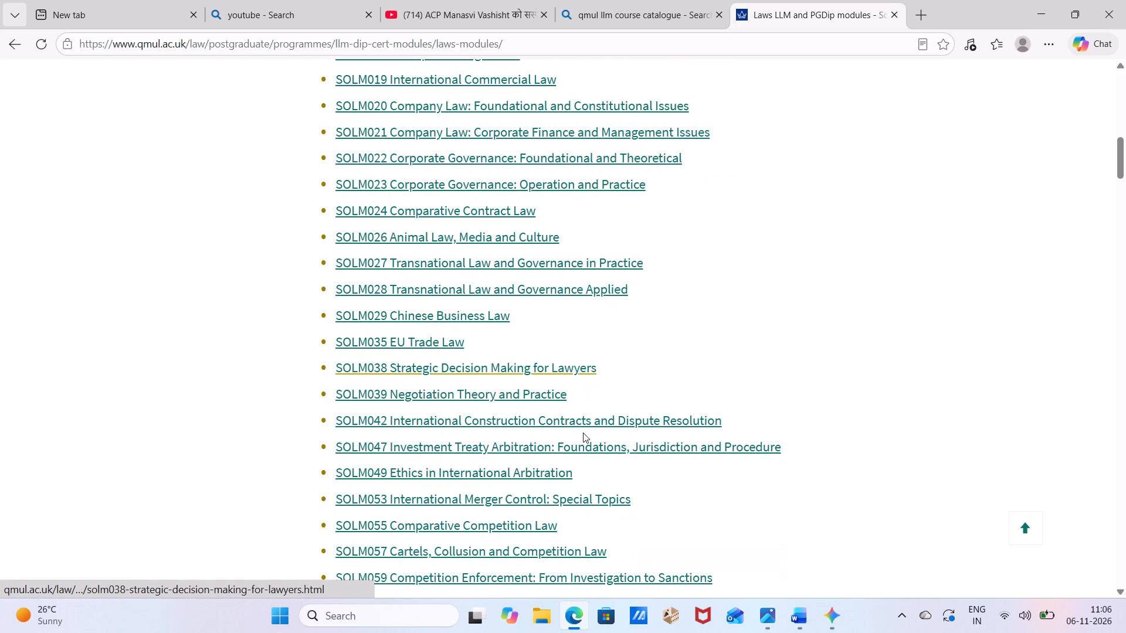
{"action": "scroll", "coordinate": [583, 433], "scroll_direction": "down", "scroll_amount": 2}
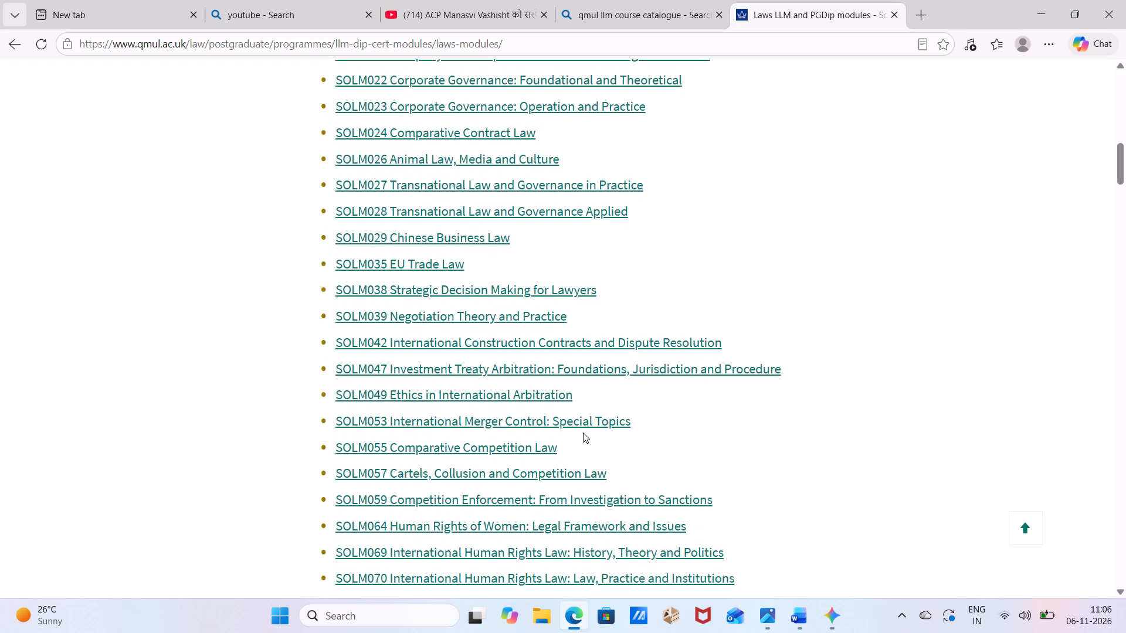
{"action": "scroll", "coordinate": [583, 433], "scroll_direction": "down", "scroll_amount": 3}
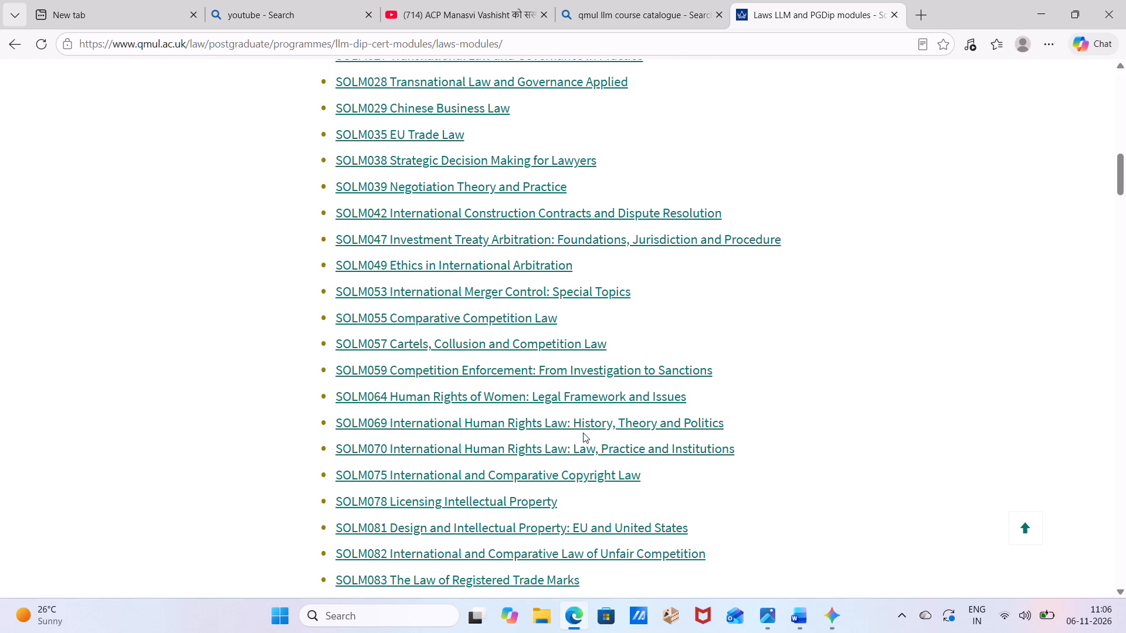
{"action": "scroll", "coordinate": [583, 433], "scroll_direction": "down", "scroll_amount": 3}
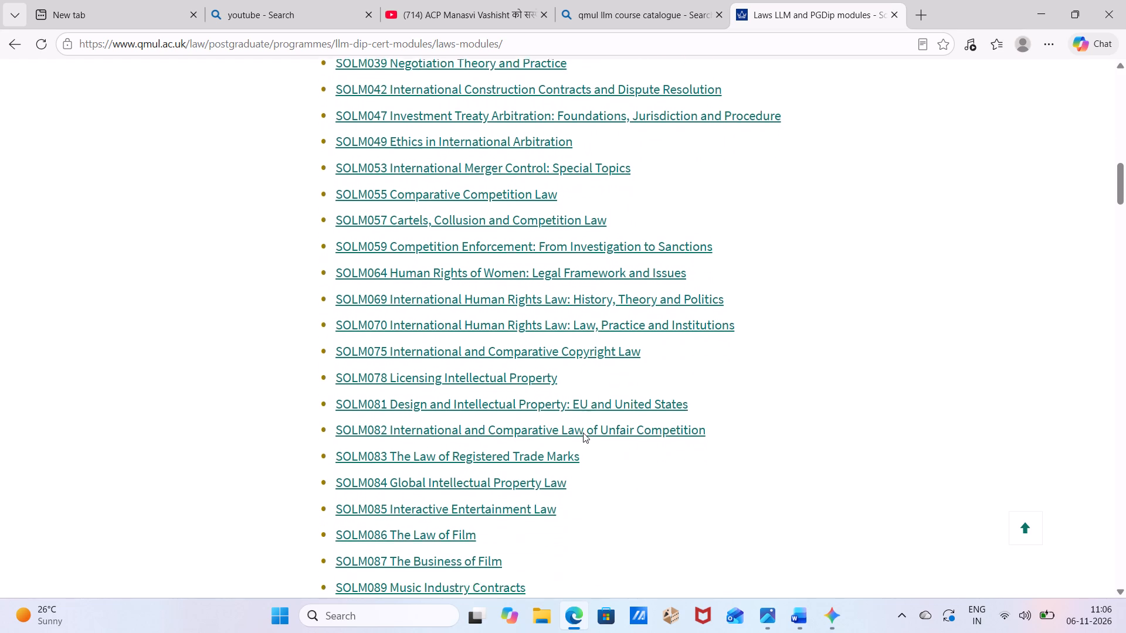
{"action": "scroll", "coordinate": [583, 433], "scroll_direction": "down", "scroll_amount": 2}
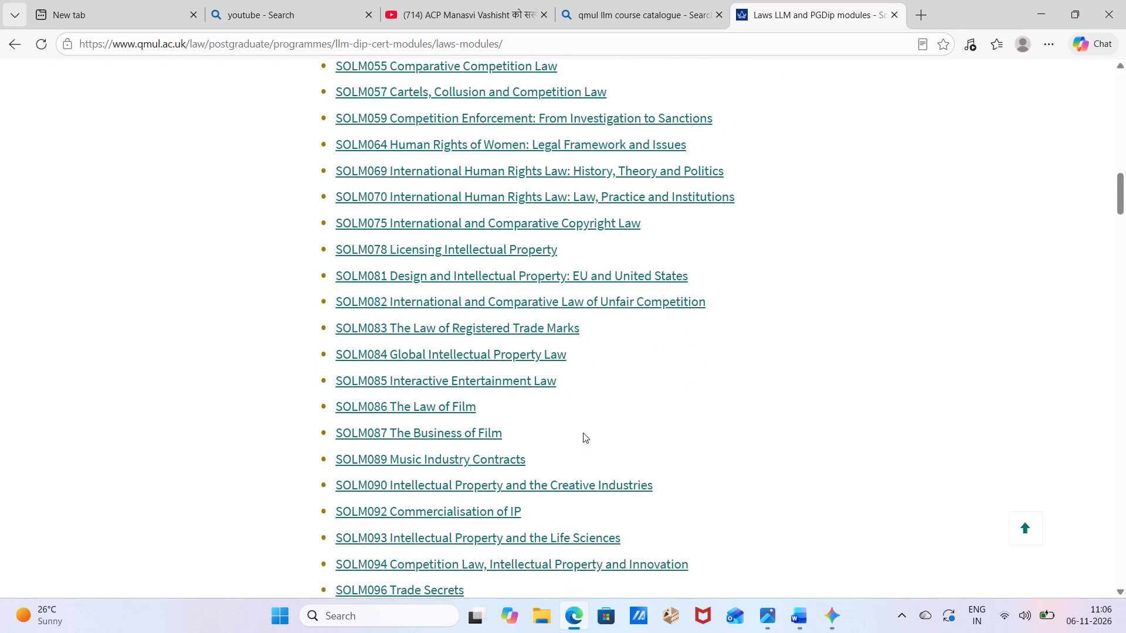
{"action": "scroll", "coordinate": [583, 433], "scroll_direction": "down", "scroll_amount": 4}
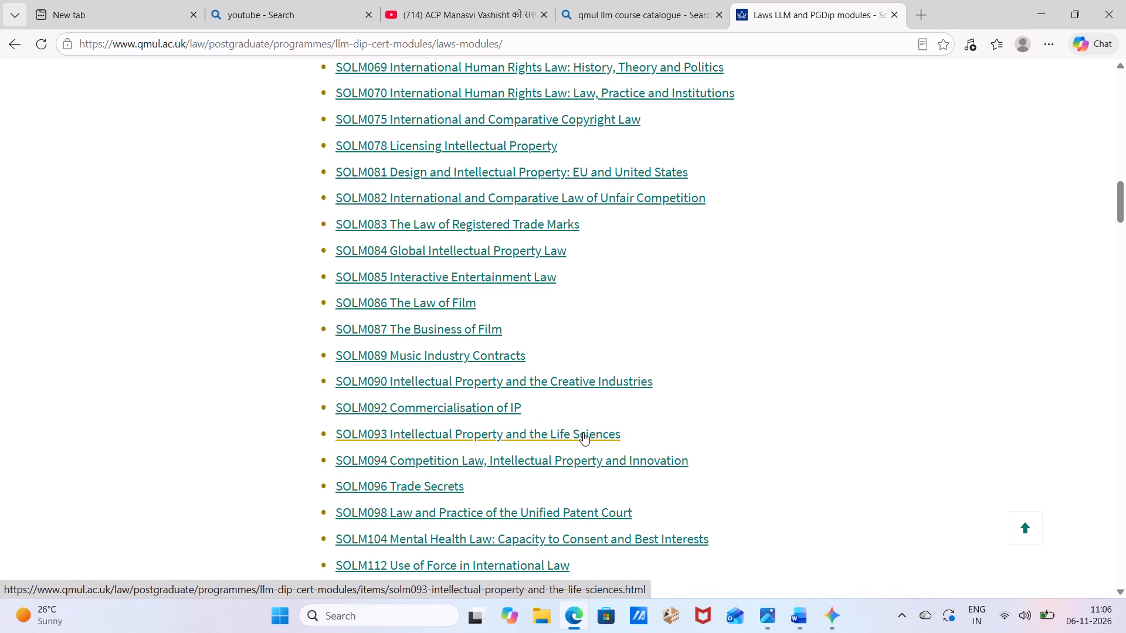
{"action": "scroll", "coordinate": [583, 433], "scroll_direction": "down", "scroll_amount": 3}
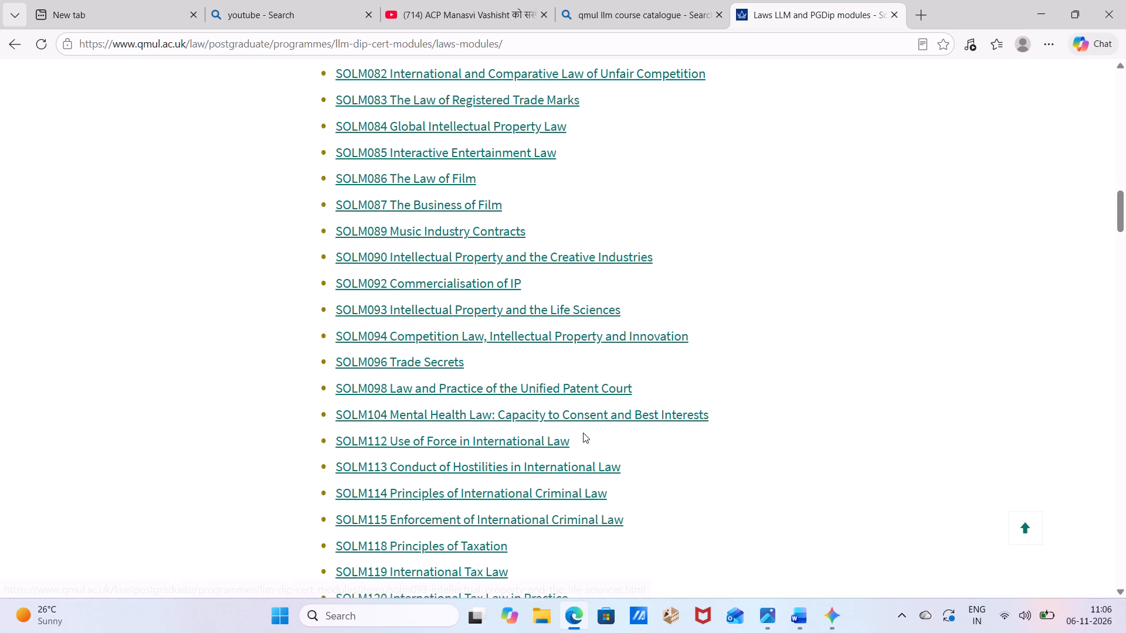
{"action": "scroll", "coordinate": [583, 433], "scroll_direction": "down", "scroll_amount": 3}
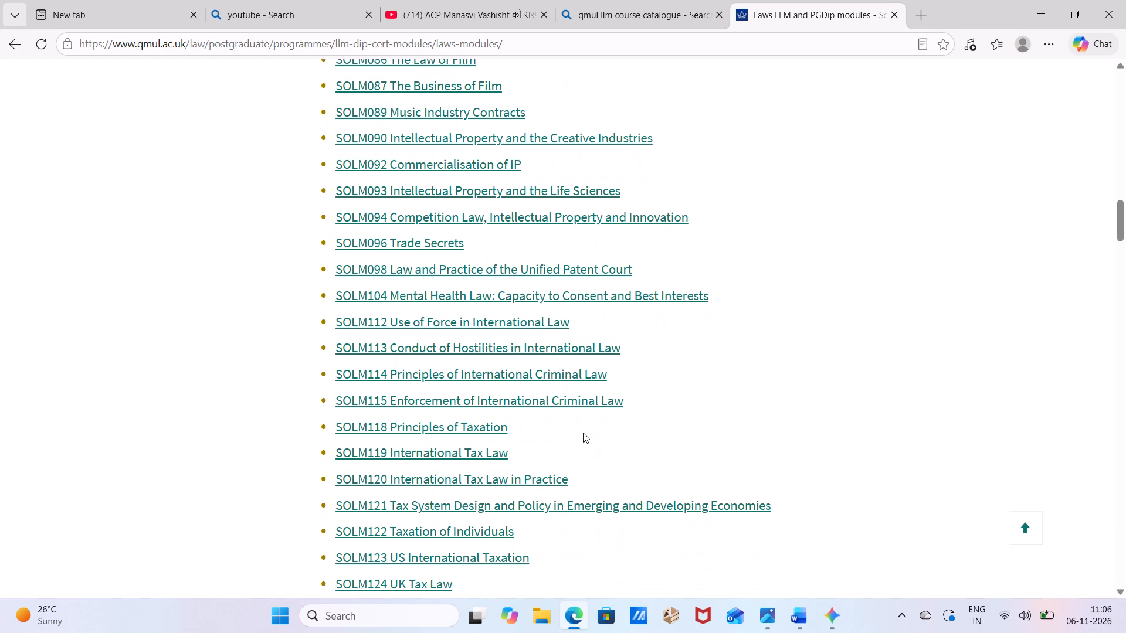
{"action": "scroll", "coordinate": [583, 433], "scroll_direction": "down", "scroll_amount": 3}
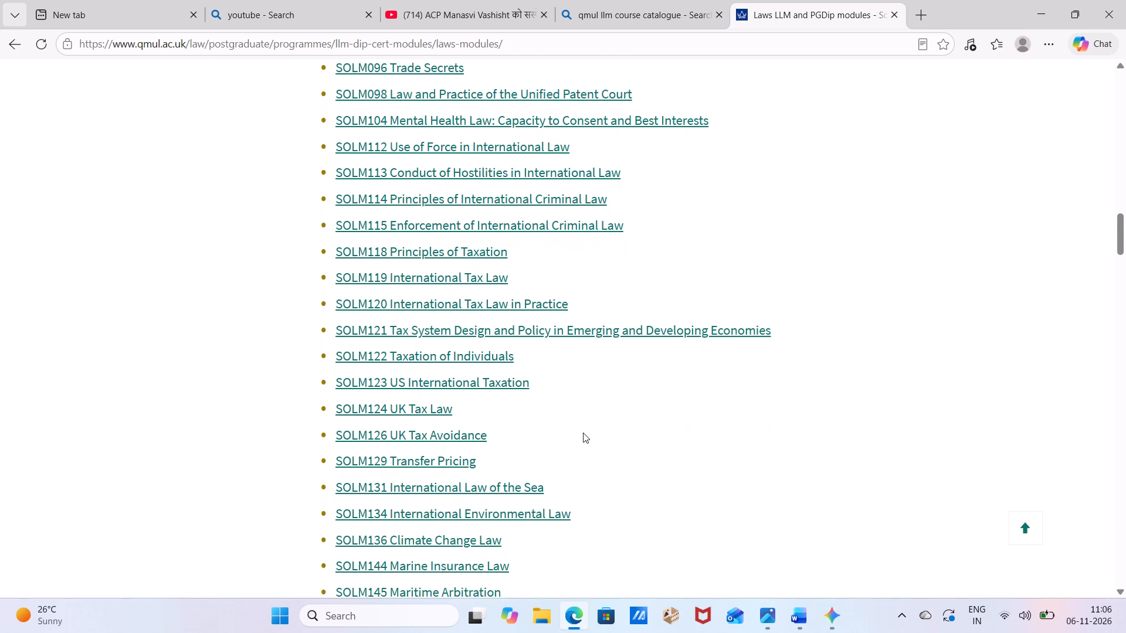
{"action": "scroll", "coordinate": [583, 433], "scroll_direction": "down", "scroll_amount": 1}
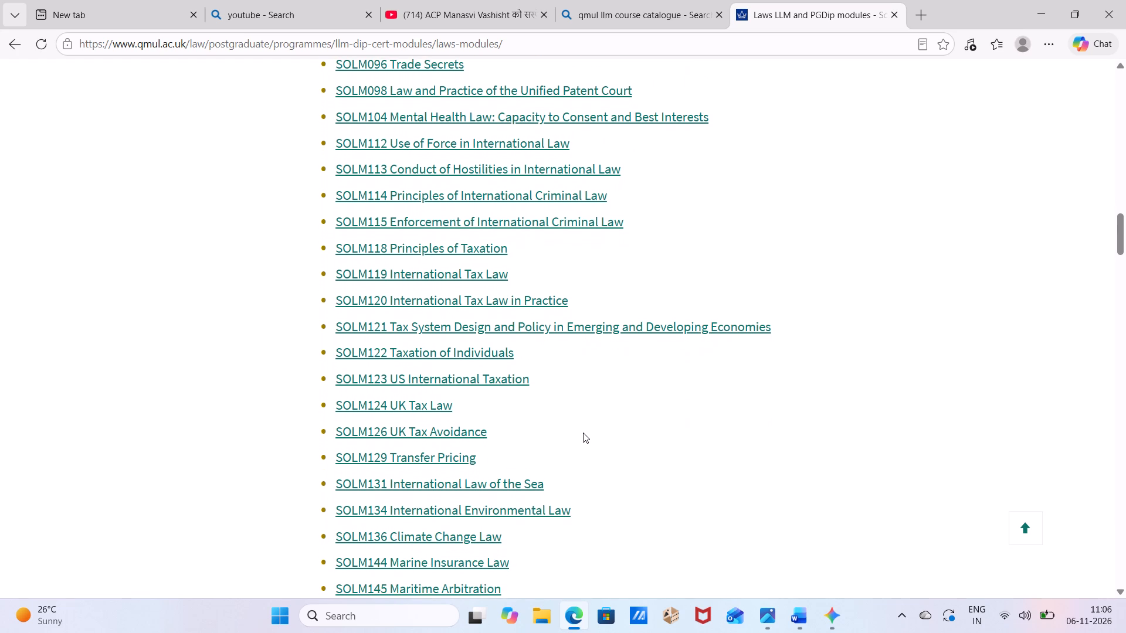
{"action": "scroll", "coordinate": [583, 433], "scroll_direction": "down", "scroll_amount": 2}
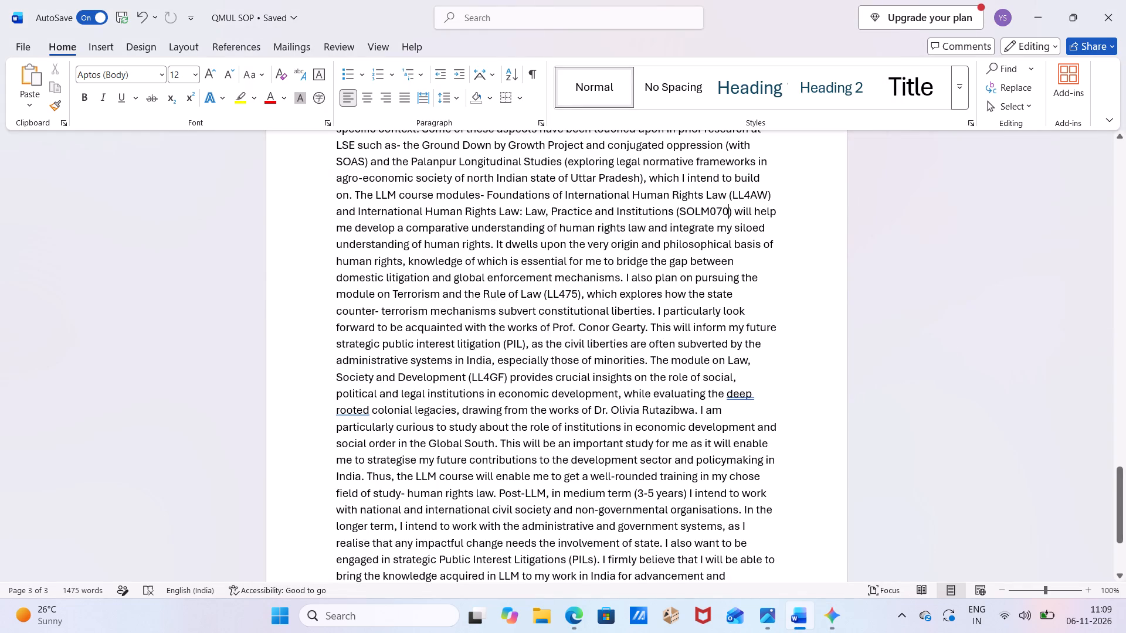
{"action": "key", "text": "shift+Right"}
{"action": "key", "text": "shift+Right"}
{"action": "key", "text": "shift+Right"}
{"action": "key", "text": "shift+Right"}
{"action": "key", "text": "shift+Right"}
{"action": "key", "text": "shift+Right"}
{"action": "key", "text": "shift+Right"}
{"action": "key", "text": "shift+Right"}
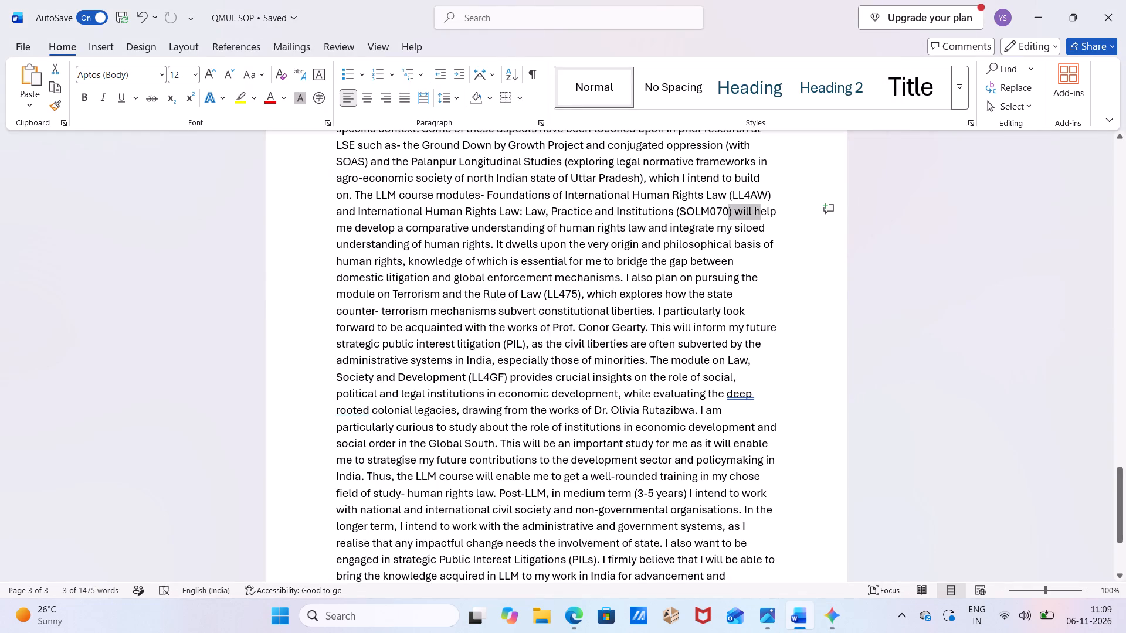
{"action": "left_click", "coordinate": [486, 195]}
{"action": "key", "text": "shift+Right"}
{"action": "key", "text": "shift+Right"}
{"action": "key", "text": "shift+Right"}
{"action": "key", "text": "shift+Right"}
{"action": "key", "text": "shift+Right"}
{"action": "key", "text": "shift+Right"}
{"action": "key", "text": "shift+Right"}
{"action": "key", "text": "shift+Right"}
{"action": "key", "text": "shift+Right"}
{"action": "key", "text": "shift+Right"}
{"action": "key", "text": "shift+Right"}
{"action": "key", "text": "shift+Right"}
{"action": "key", "text": "shift+Right"}
{"action": "key", "text": "shift+Right"}
{"action": "key", "text": "shift+Right"}
{"action": "key", "text": "shift+Right"}
{"action": "key", "text": "shift+Right"}
{"action": "key", "text": "shift+Right"}
{"action": "key", "text": "shift+Right"}
{"action": "key", "text": "shift+Right"}
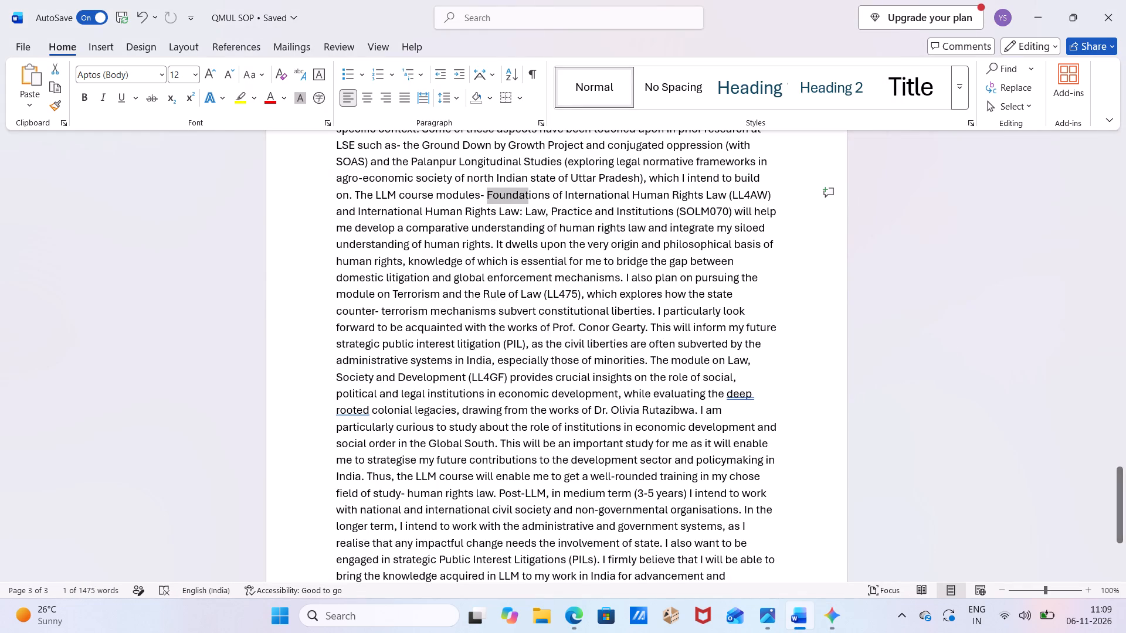
{"action": "key", "text": "shift+Right"}
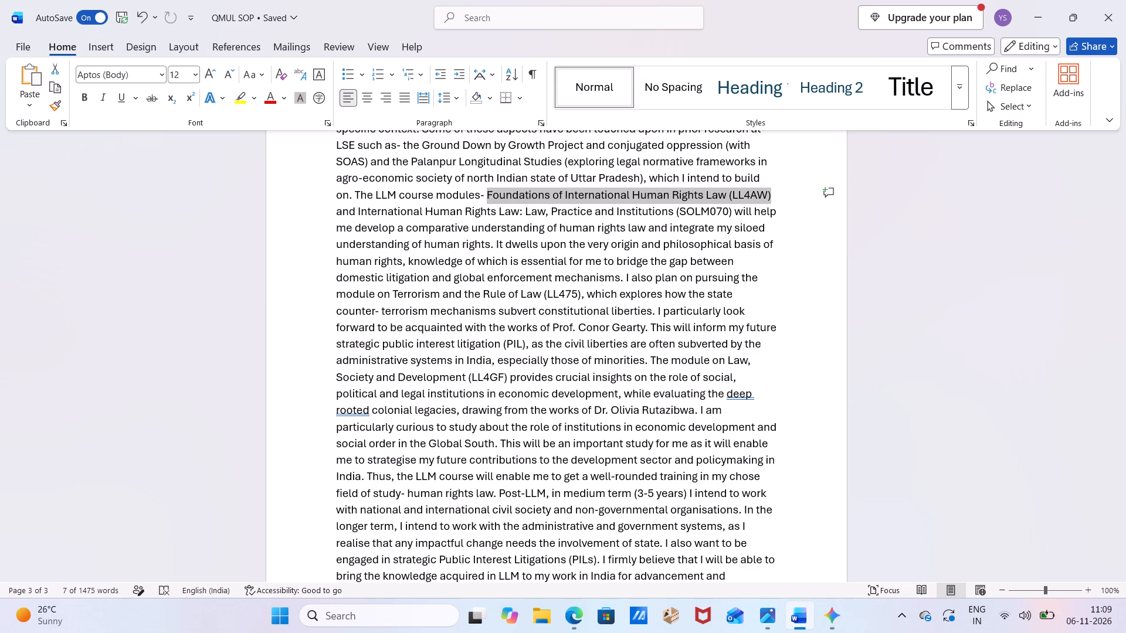
{"action": "key", "text": "ctrl+v"}
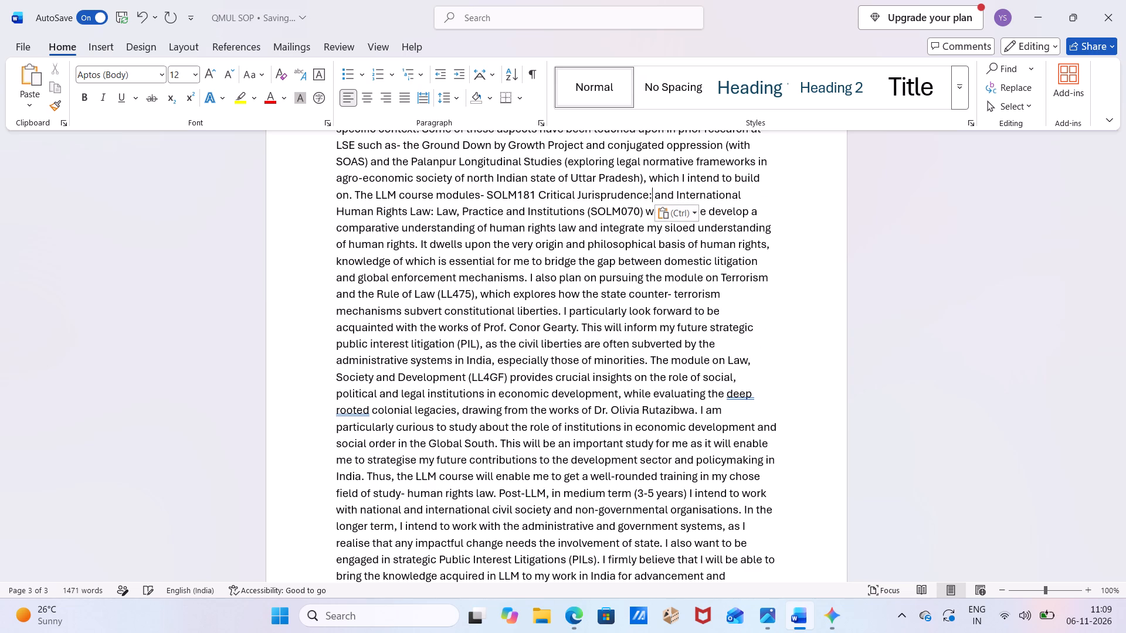
Move the code SOLM181 into parentheses after "Critical Jurisprudence", removing the colon and keeping a space before "and".
{"action": "left_click", "coordinate": [486, 195]}
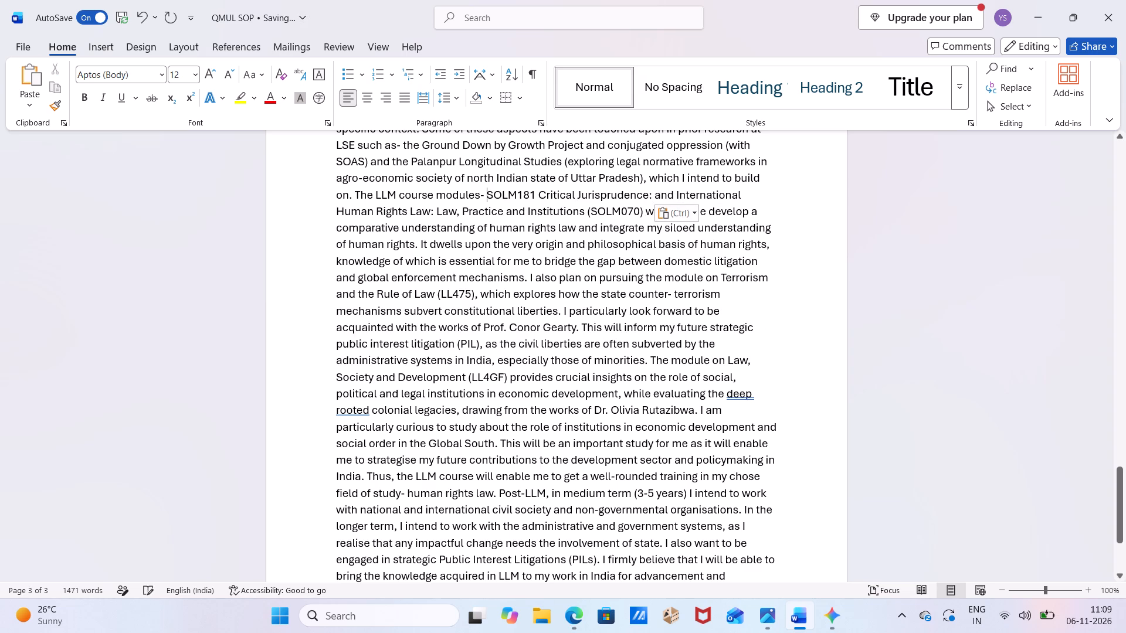
{"action": "key", "text": "shift+Right"}
{"action": "key", "text": "shift+Right"}
{"action": "key", "text": "shift+Right"}
{"action": "key", "text": "shift+Right"}
{"action": "key", "text": "shift+Right"}
{"action": "key", "text": "shift+Right"}
{"action": "key", "text": "shift+Right"}
{"action": "key", "text": "shift+Right"}
{"action": "key", "text": "shift+Right"}
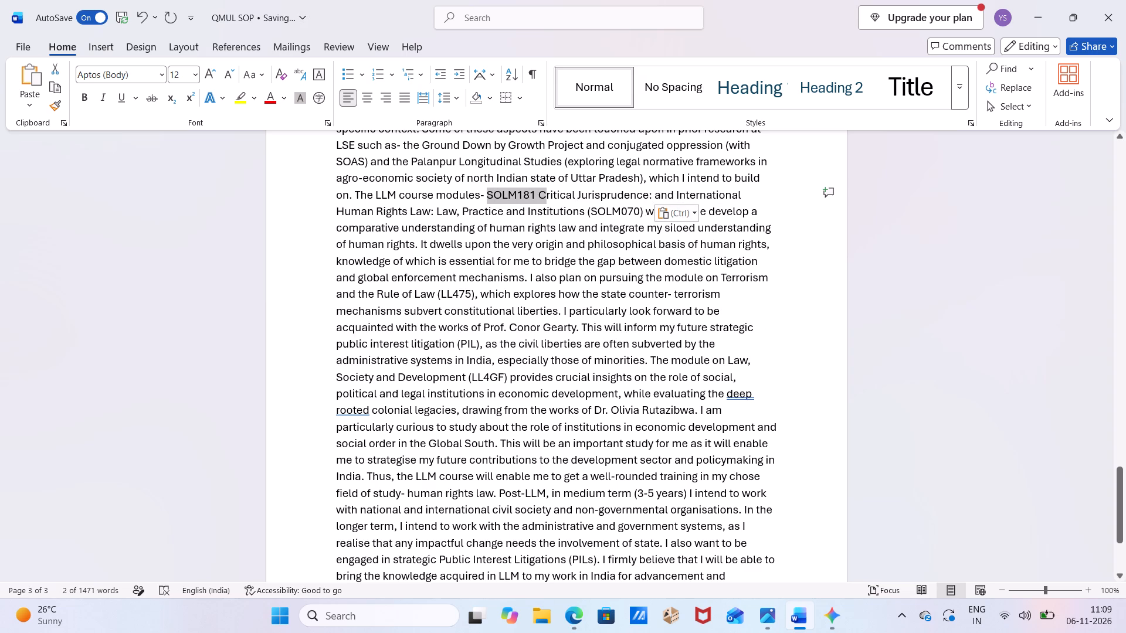
{"action": "key", "text": "shift+Left"}
{"action": "key", "text": "shift+Left"}
{"action": "key", "text": "ctrl+x"}
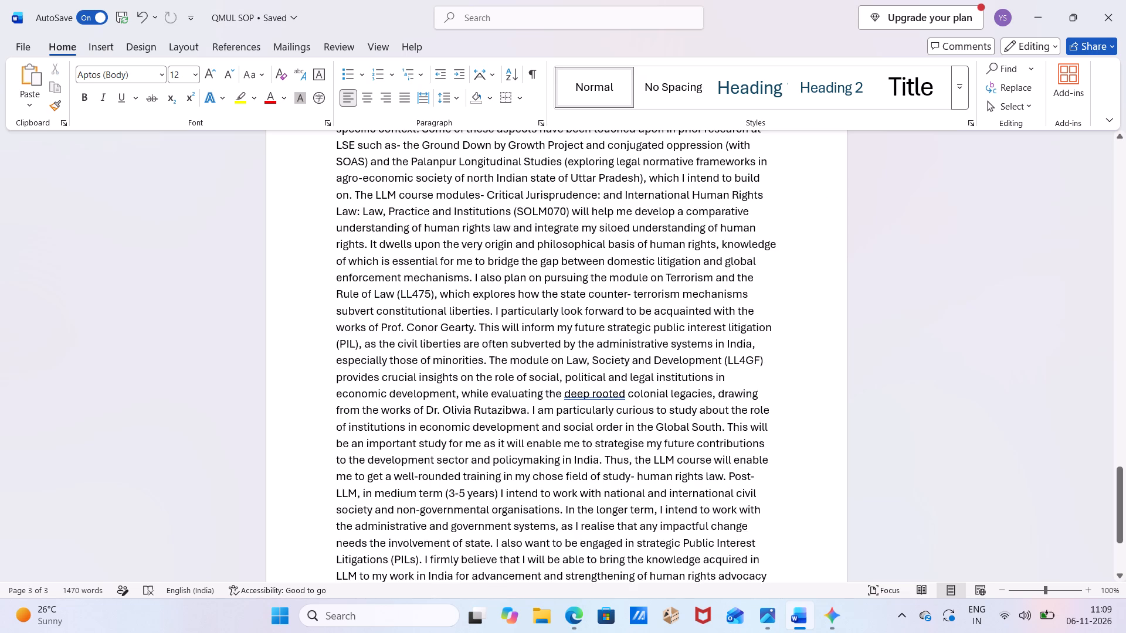
{"action": "left_click", "coordinate": [603, 195]}
{"action": "key", "text": "BackSpace"}
{"action": "key", "text": "BackSpace"}
{"action": "key", "text": "space"}
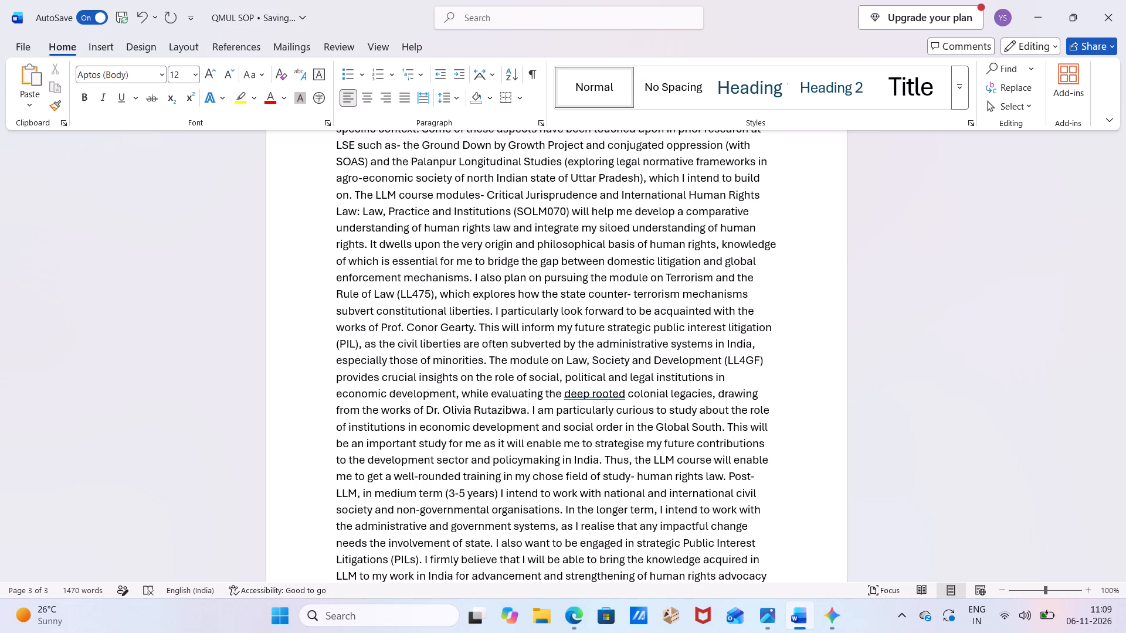
{"action": "type", "text": "()"}
{"action": "key", "text": "Left"}
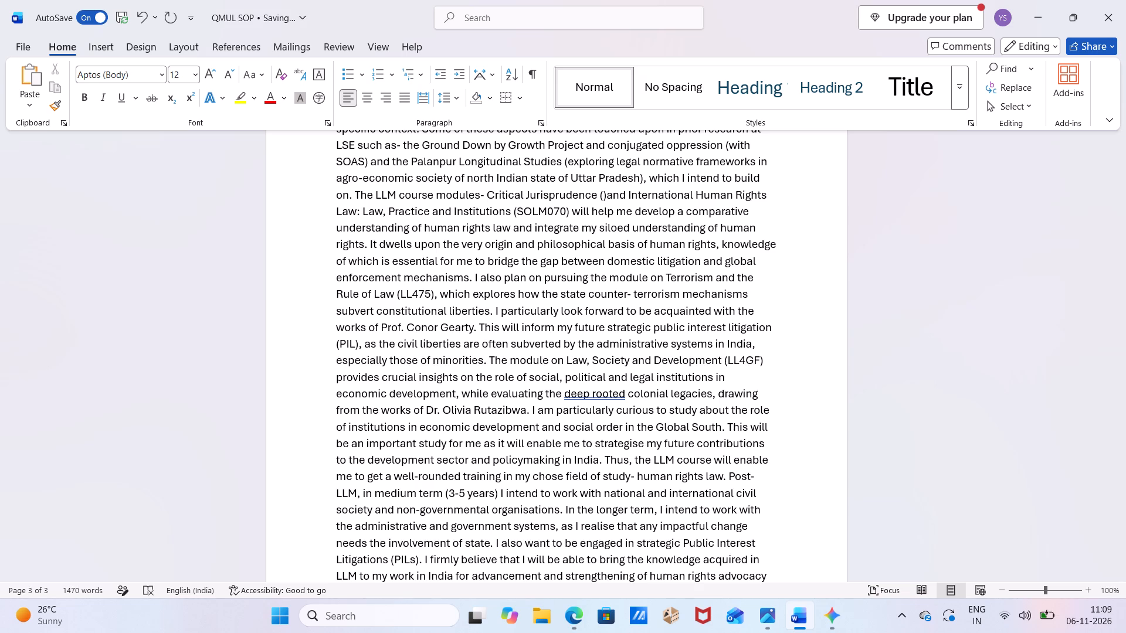
{"action": "key", "text": "ctrl+v"}
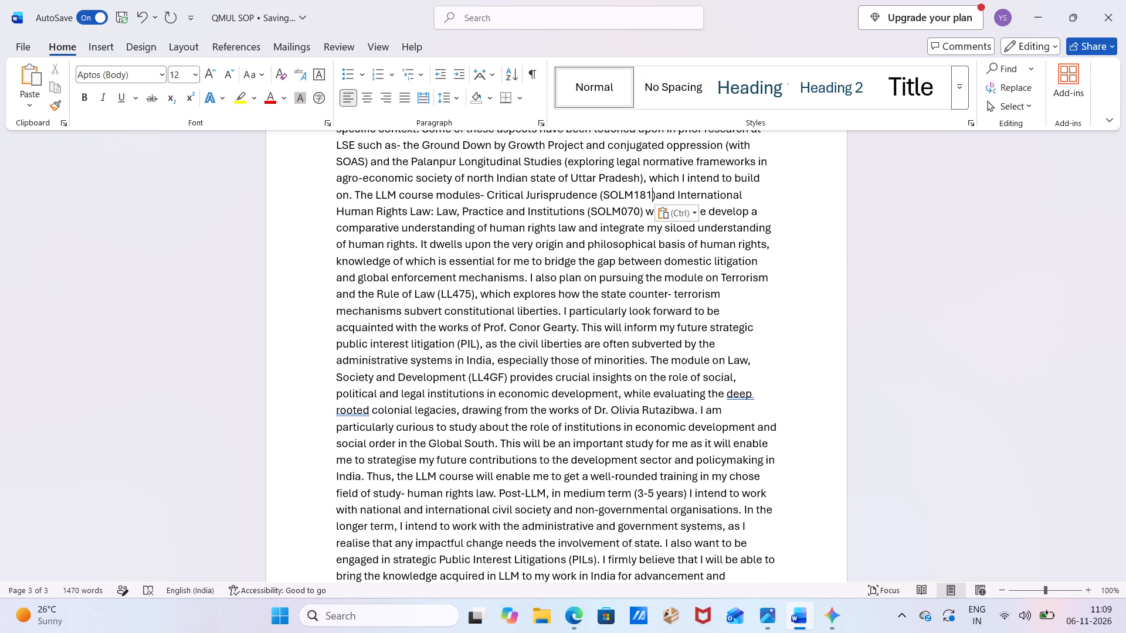
{"action": "key", "text": "Right"}
{"action": "key", "text": "space"}
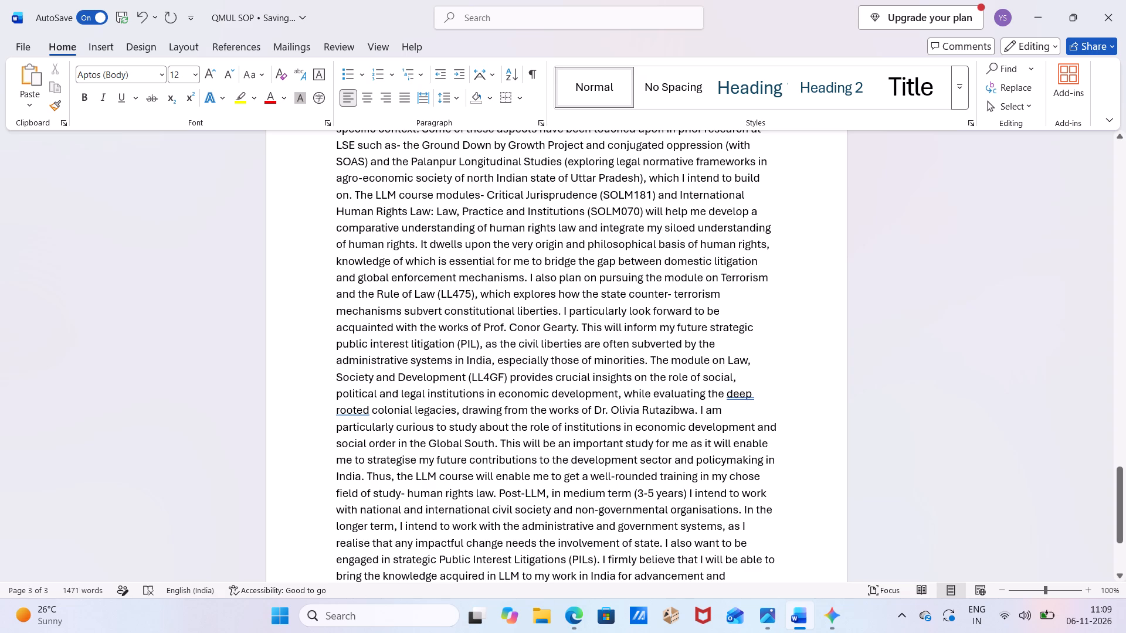
Change "It dwells" to "They dwell" in the sentence following the SOLM181 and SOLM070 modules.
{"action": "double_click", "coordinate": [423, 245]}
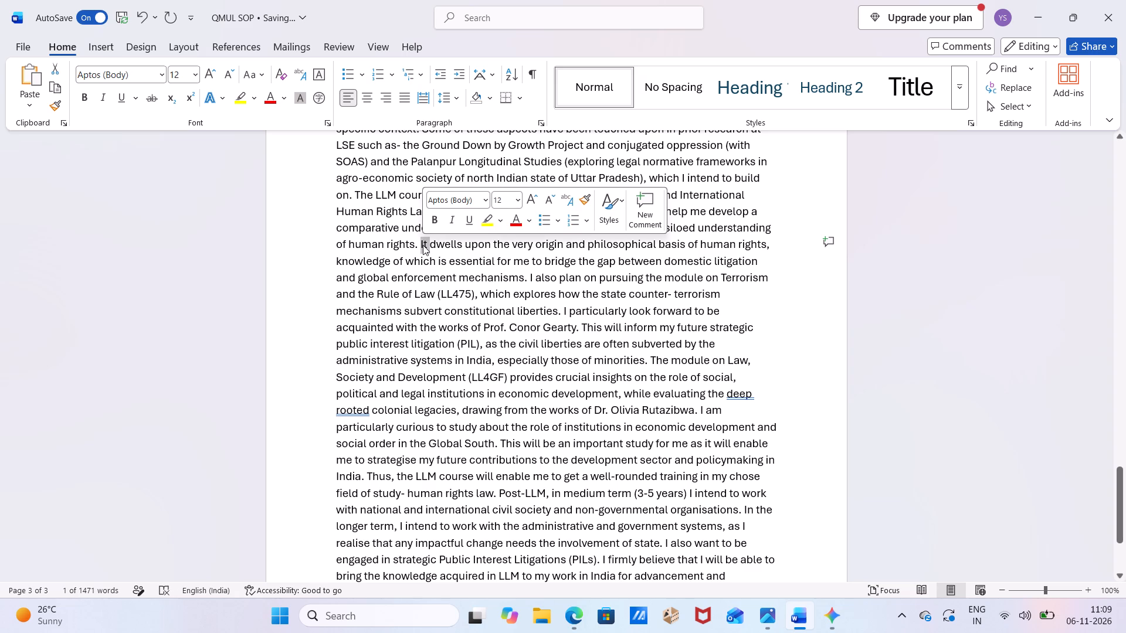
{"action": "type", "text": "They"}
{"action": "key", "text": "Right"}
{"action": "key", "text": "Right"}
{"action": "key", "text": "Right"}
{"action": "key", "text": "Right"}
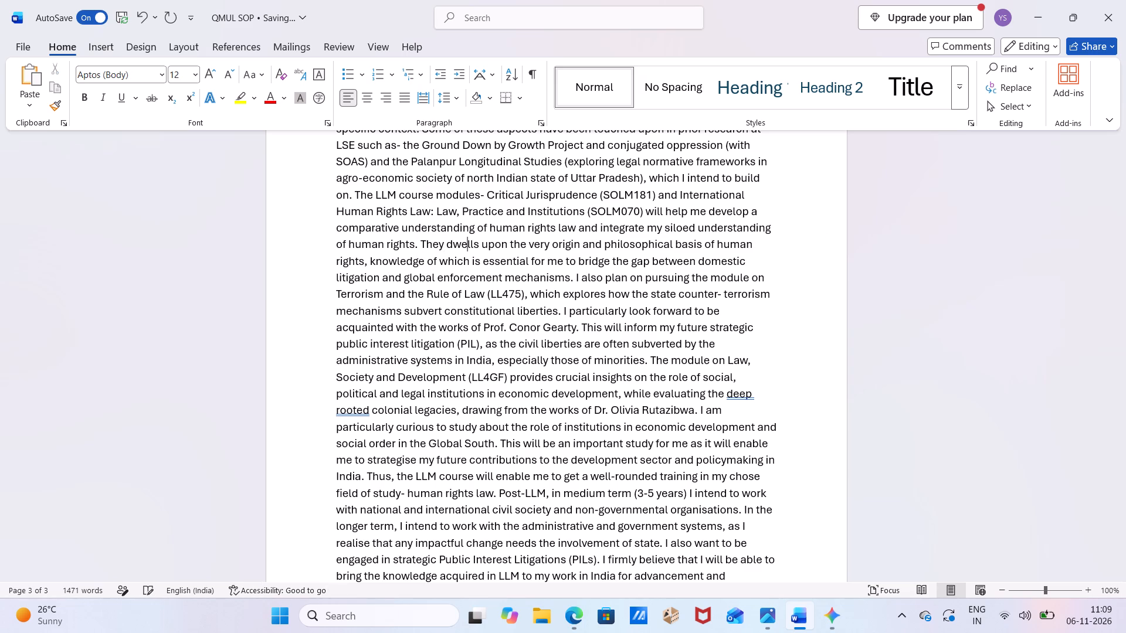
{"action": "key", "text": "Right"}
{"action": "key", "text": "Right"}
{"action": "key", "text": "Right"}
{"action": "key", "text": "BackSpace"}
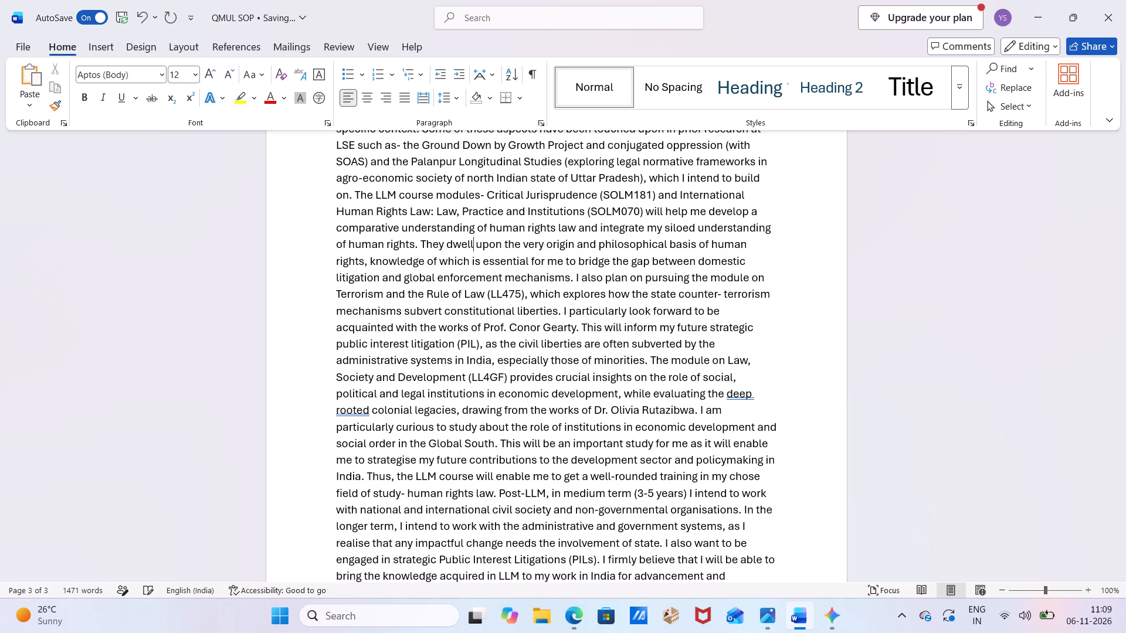
{"action": "double_click", "coordinate": [535, 240]}
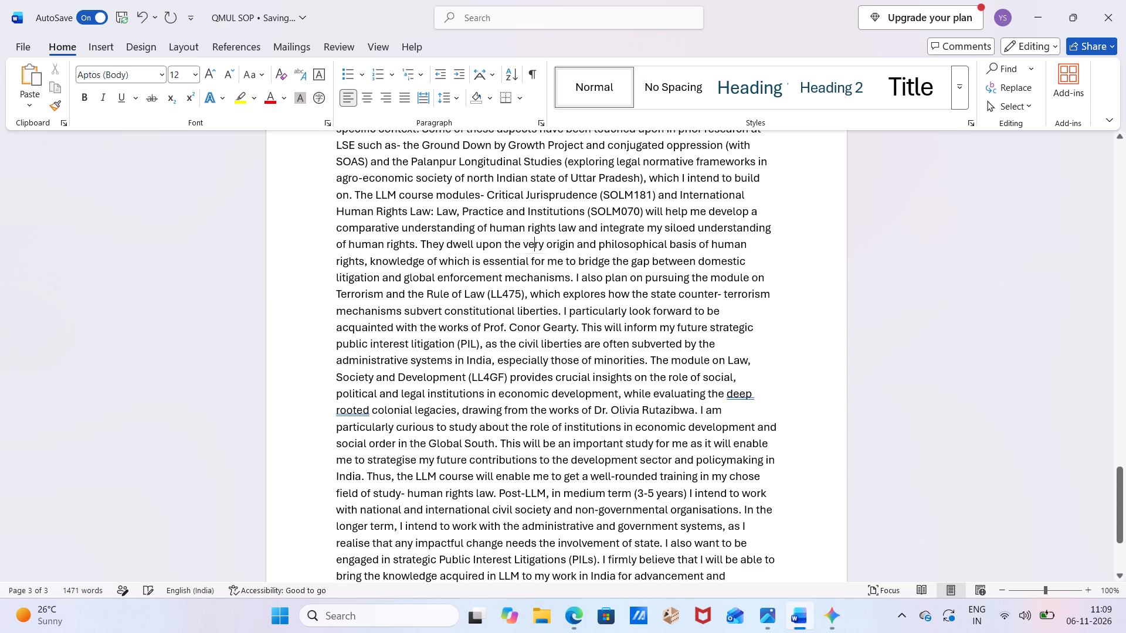
{"action": "key", "text": "BackSpace"}
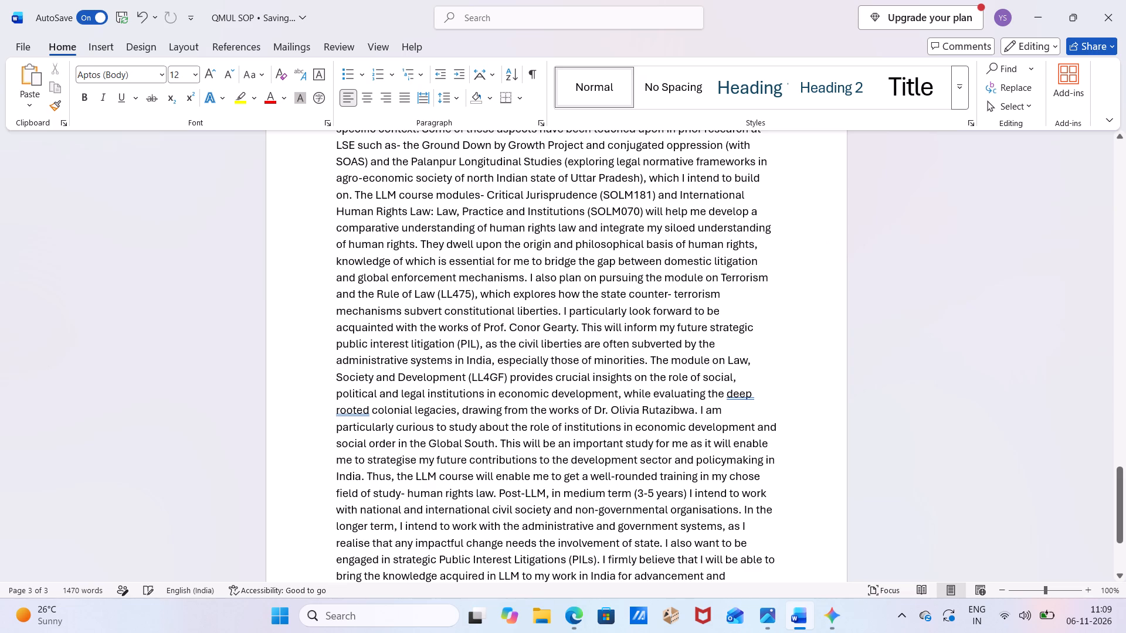
{"action": "double_click", "coordinate": [484, 244]}
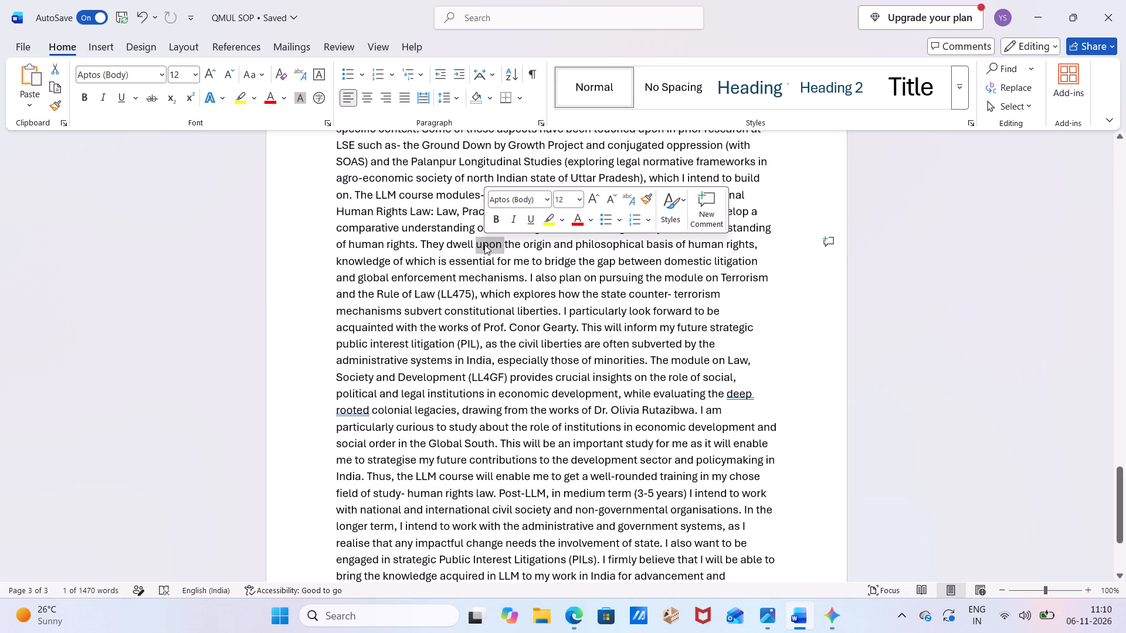
{"action": "left_click", "coordinate": [637, 264]}
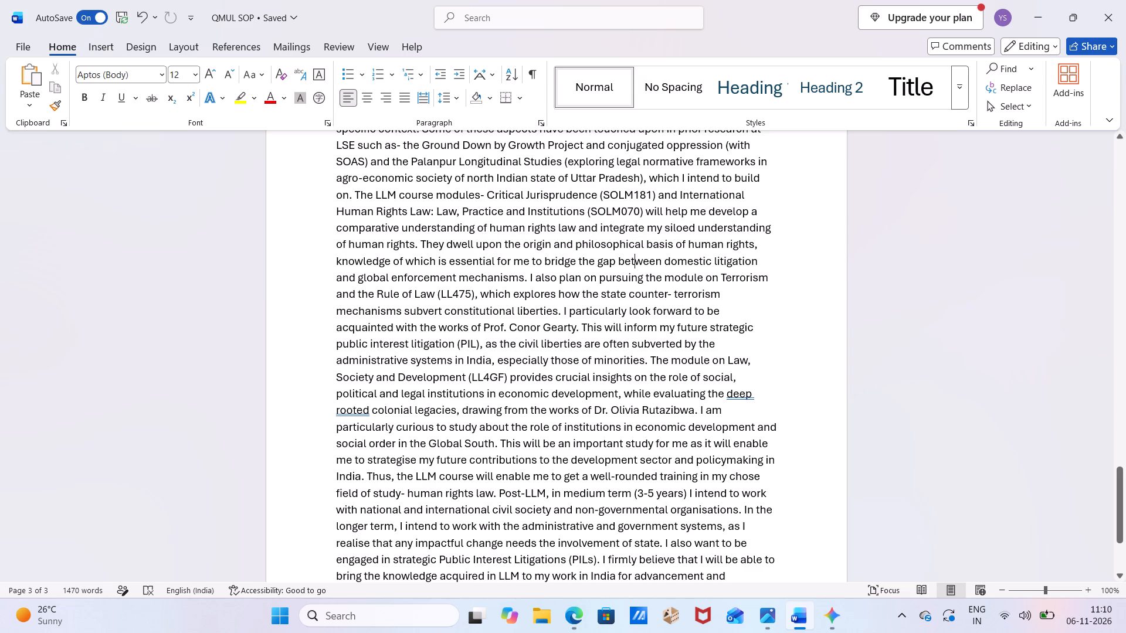
{"action": "left_click", "coordinate": [534, 241]}
{"action": "key", "text": "Left"}
{"action": "key", "text": "Left"}
{"action": "key", "text": "shift+Right"}
{"action": "key", "text": "shift+Right"}
{"action": "key", "text": "shift+Right"}
{"action": "key", "text": "shift+Right"}
{"action": "key", "text": "shift+Right"}
{"action": "key", "text": "shift+Right"}
{"action": "key", "text": "shift+Right"}
{"action": "key", "text": "shift+Right"}
{"action": "key", "text": "shift+Right"}
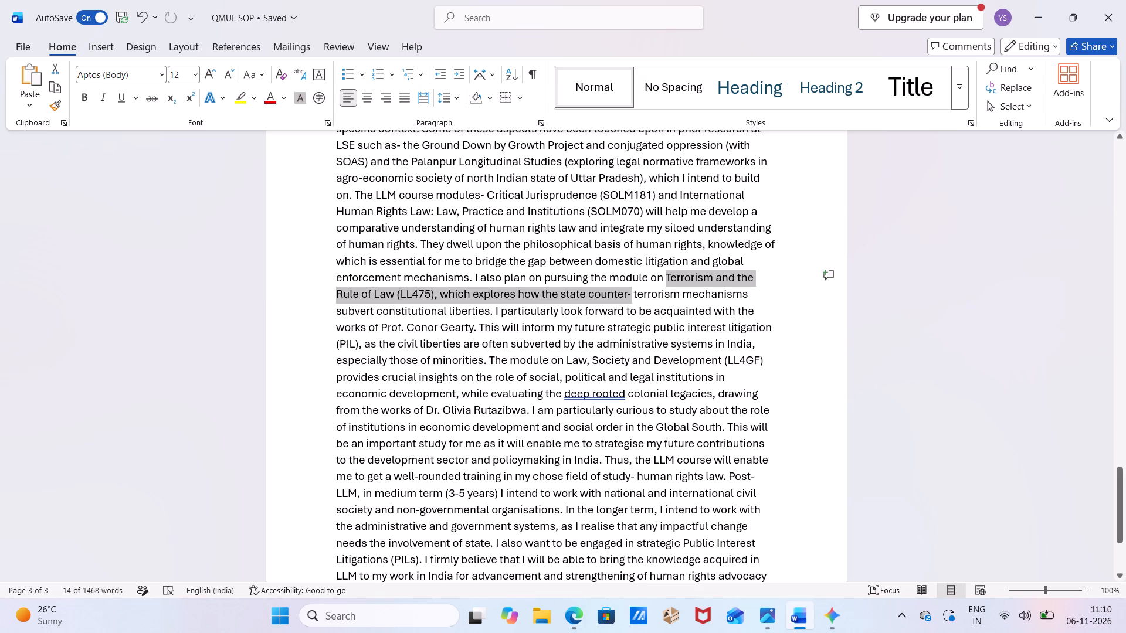
{"action": "key", "text": "shift+Left"}
{"action": "key", "text": "shift+Left"}
{"action": "key", "text": "shift+Left"}
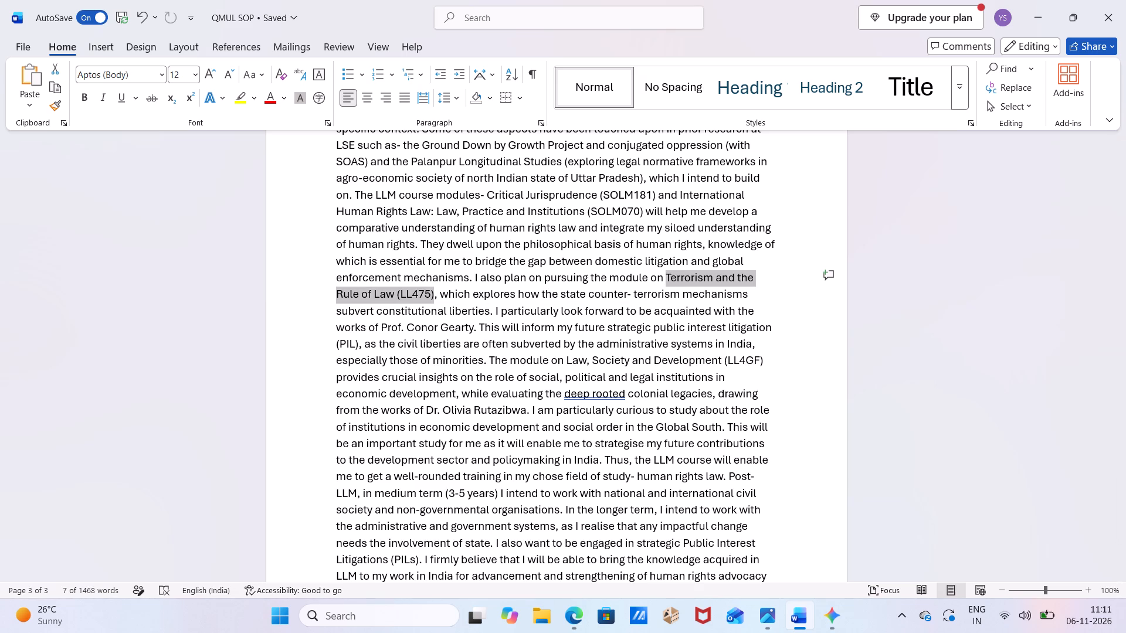
{"action": "key", "text": "ctrl+v"}
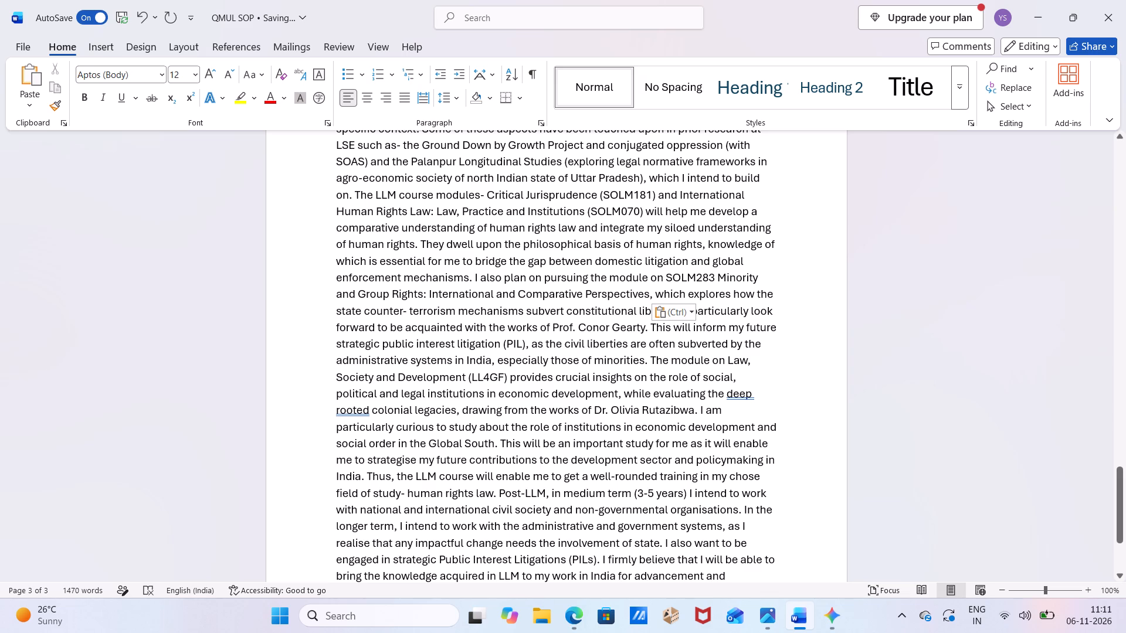
After "which explores", replace the counter-terrorism wording and the sentence on the professor's works with "the frameworks for protection of minority rights.".
{"action": "left_click", "coordinate": [733, 292]}
{"action": "key", "text": "shift+Right"}
{"action": "key", "text": "shift+Right"}
{"action": "key", "text": "shift+Right"}
{"action": "key", "text": "shift+Right"}
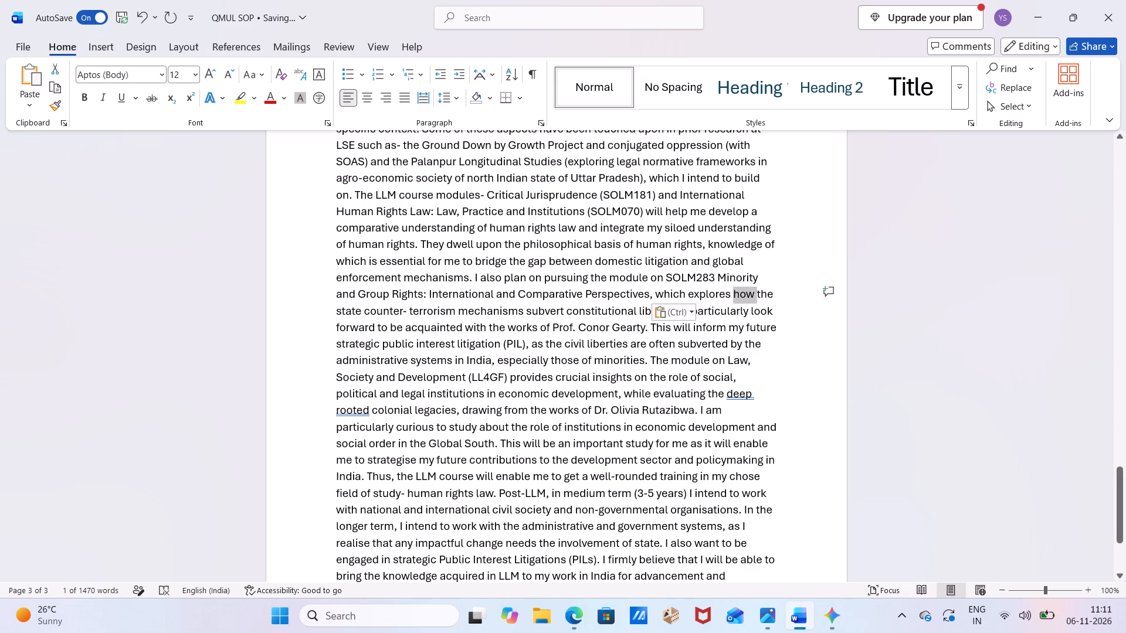
{"action": "key", "text": "BackSpace"}
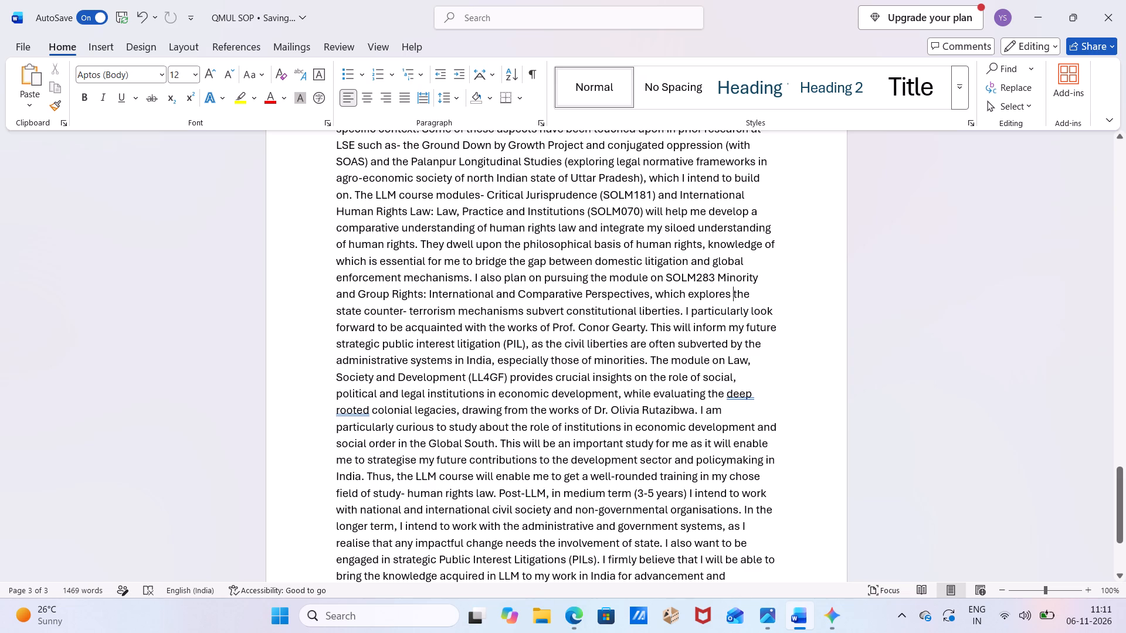
{"action": "left_click", "coordinate": [334, 311]}
{"action": "key", "text": "shift+Right"}
{"action": "key", "text": "shift+Right"}
{"action": "key", "text": "shift+Right"}
{"action": "key", "text": "shift+Right"}
{"action": "key", "text": "shift+Right"}
{"action": "key", "text": "shift+Right"}
{"action": "key", "text": "shift+Right"}
{"action": "key", "text": "shift+Right"}
{"action": "key", "text": "shift+Right"}
{"action": "key", "text": "shift+Right"}
{"action": "key", "text": "shift+Right"}
{"action": "key", "text": "shift+Right"}
{"action": "key", "text": "shift+Right"}
{"action": "key", "text": "shift+Right"}
{"action": "key", "text": "shift+Right"}
{"action": "key", "text": "shift+Right"}
{"action": "key", "text": "shift+Right"}
{"action": "key", "text": "shift+Right"}
{"action": "key", "text": "shift+Right"}
{"action": "key", "text": "shift+Right"}
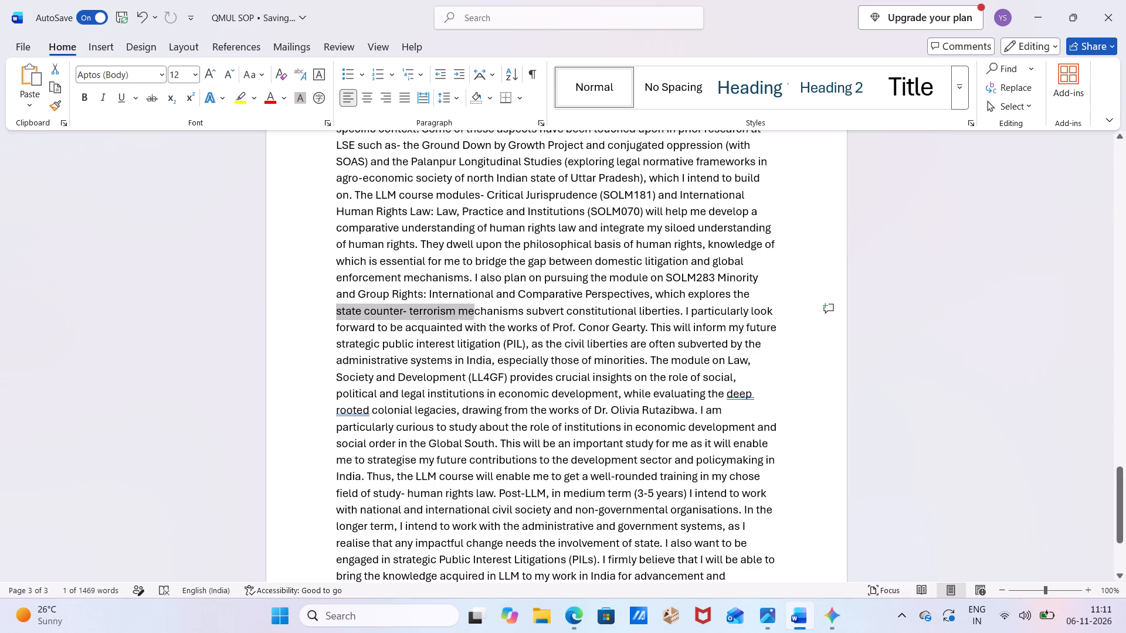
{"action": "key", "text": "shift+Down"}
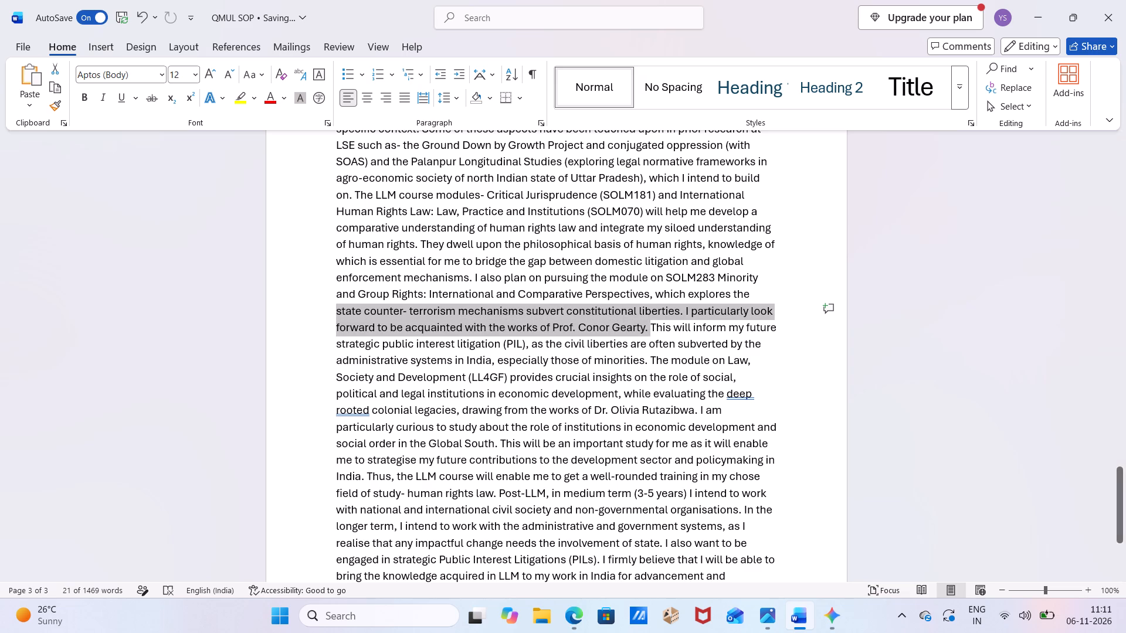
{"action": "type", "text": "frame"}
{"action": "type", "text": "works for protection of"}
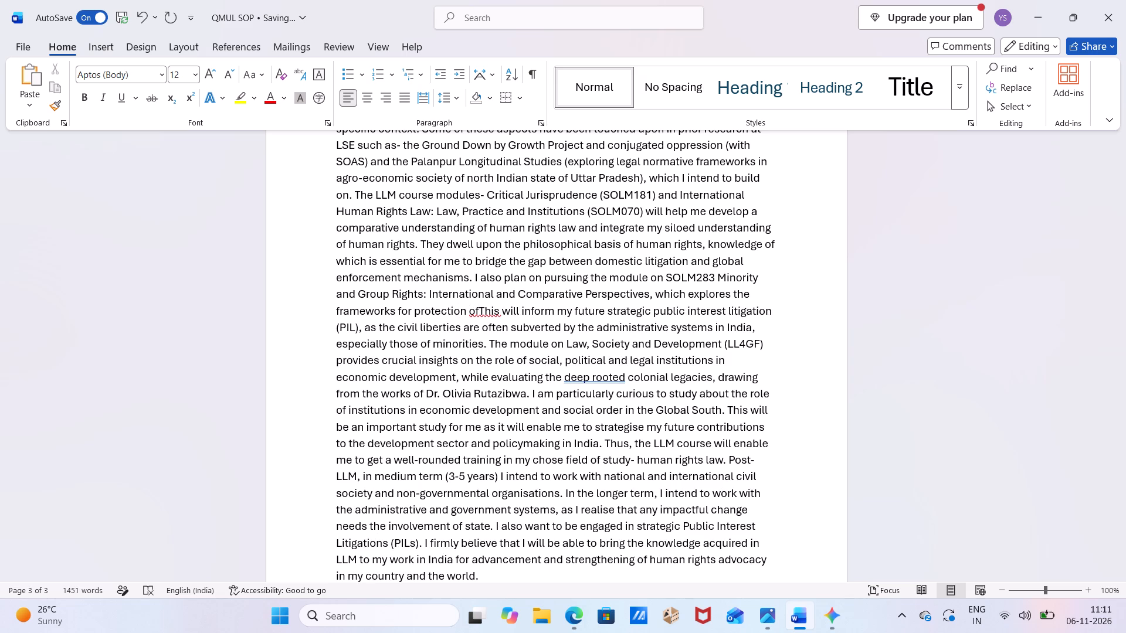
Complete the sentence after "frameworks for protection of" with "minority rights." and a space before "This will inform".
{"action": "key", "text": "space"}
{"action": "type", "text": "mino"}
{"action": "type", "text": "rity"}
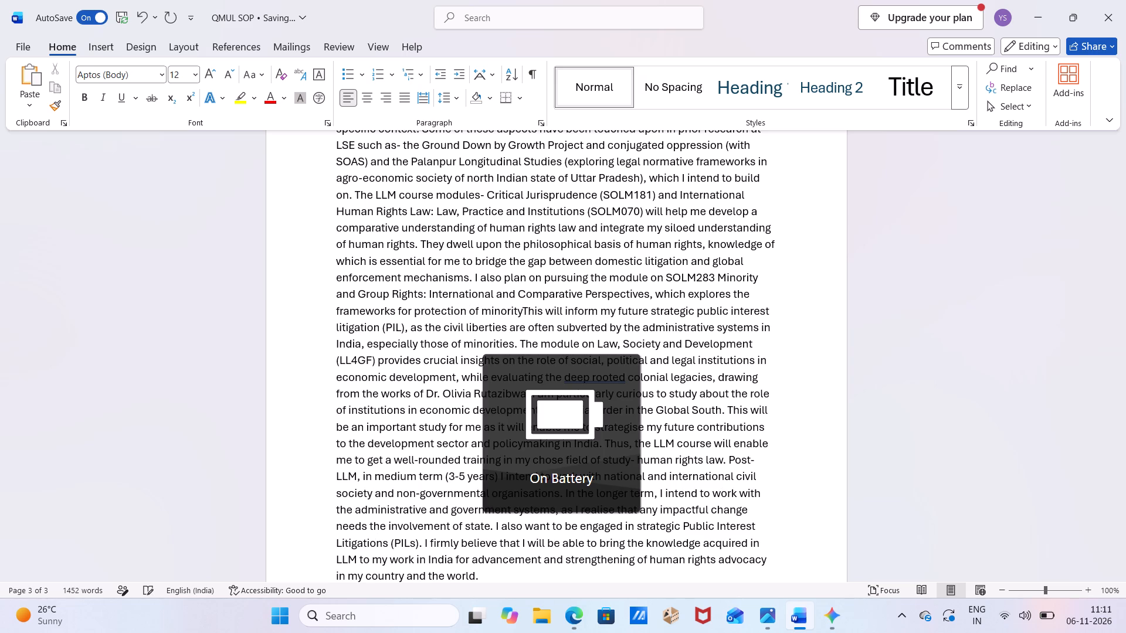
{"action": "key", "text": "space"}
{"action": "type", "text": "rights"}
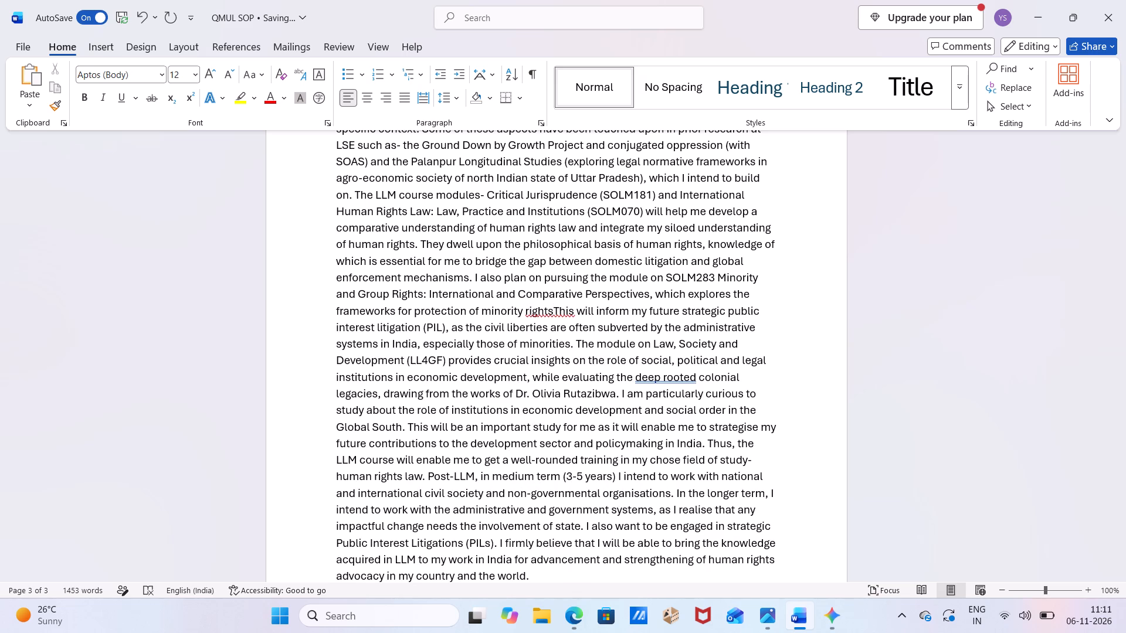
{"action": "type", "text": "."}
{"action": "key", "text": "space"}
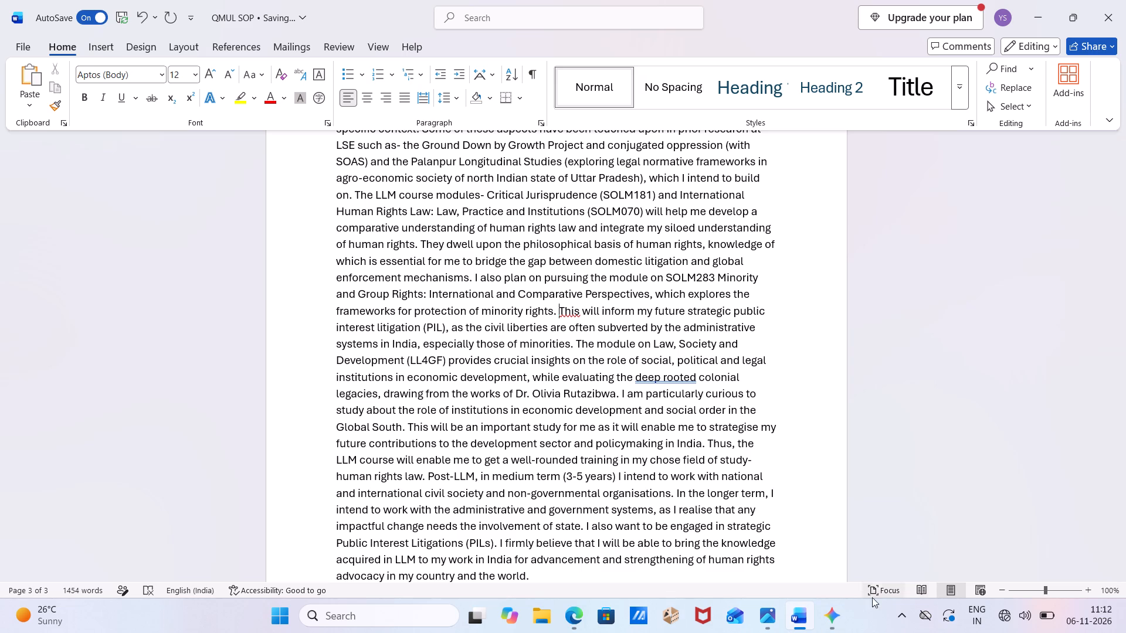
Reconnect the computer to the personal iPhone hotspot over Wi-Fi and return to the document.
{"action": "left_click", "coordinate": [1006, 614]}
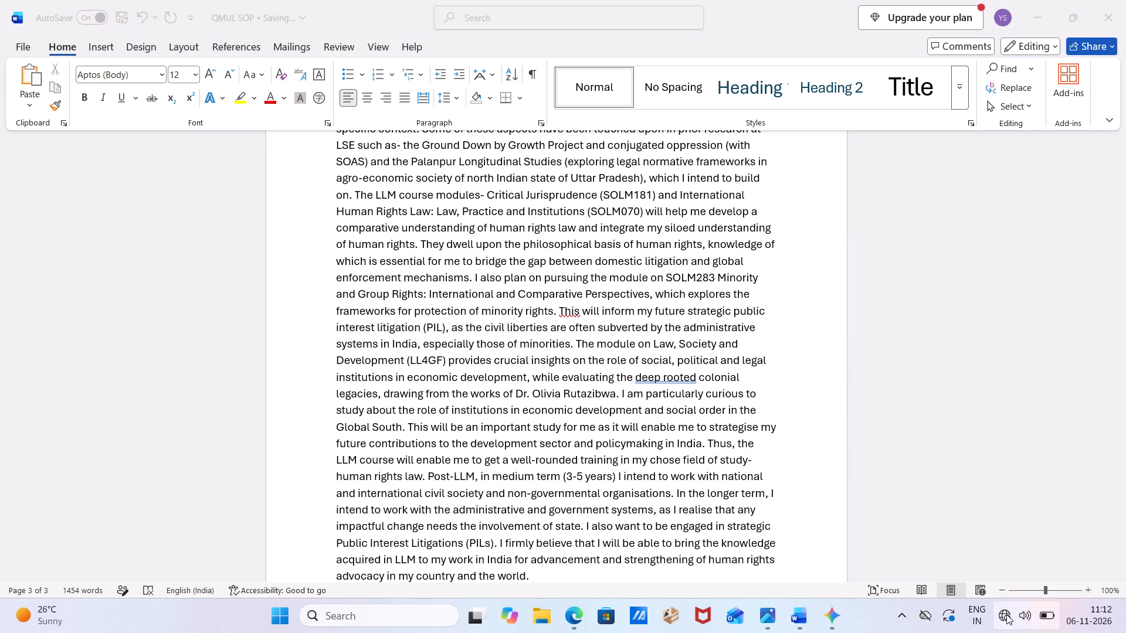
{"action": "left_click", "coordinate": [930, 338]}
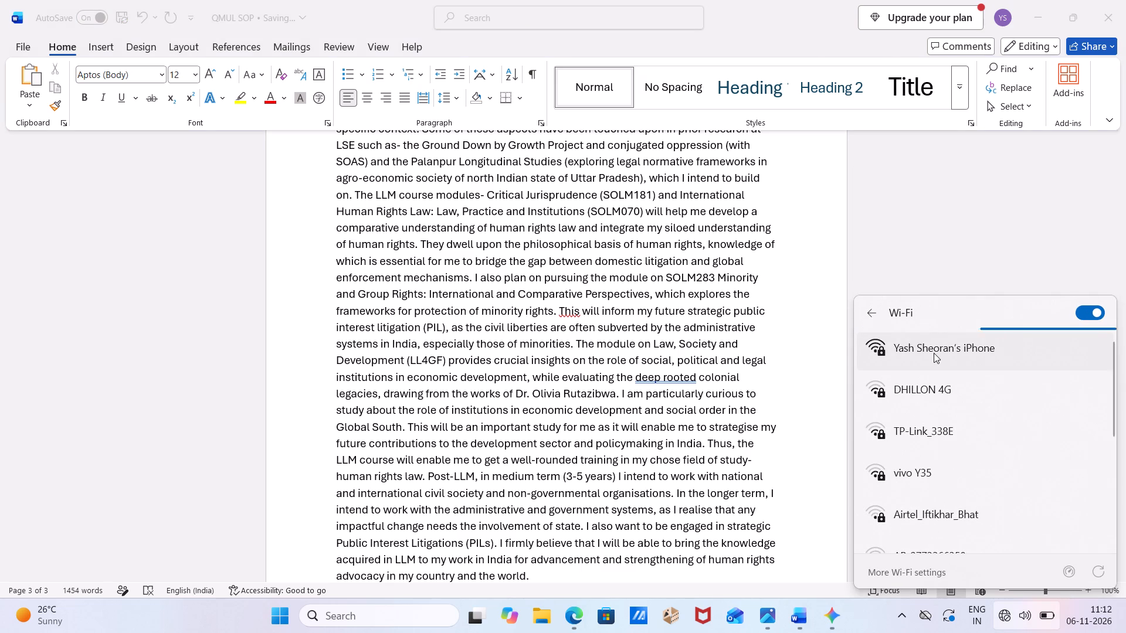
{"action": "left_click", "coordinate": [935, 355]}
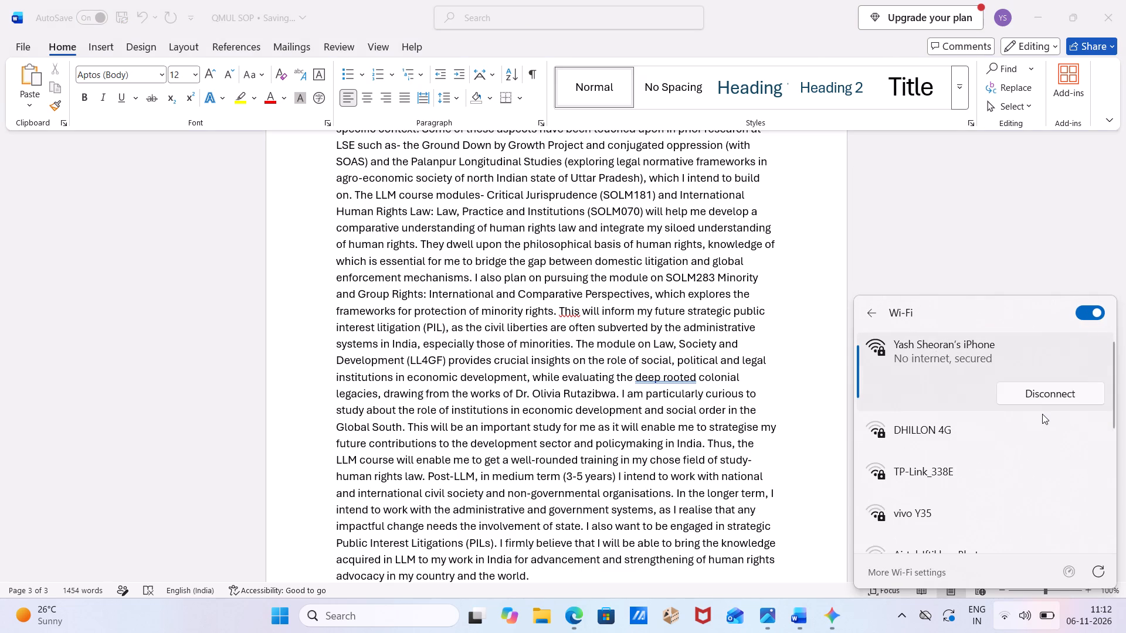
{"action": "left_click", "coordinate": [1042, 414]}
{"action": "left_click", "coordinate": [1004, 358]}
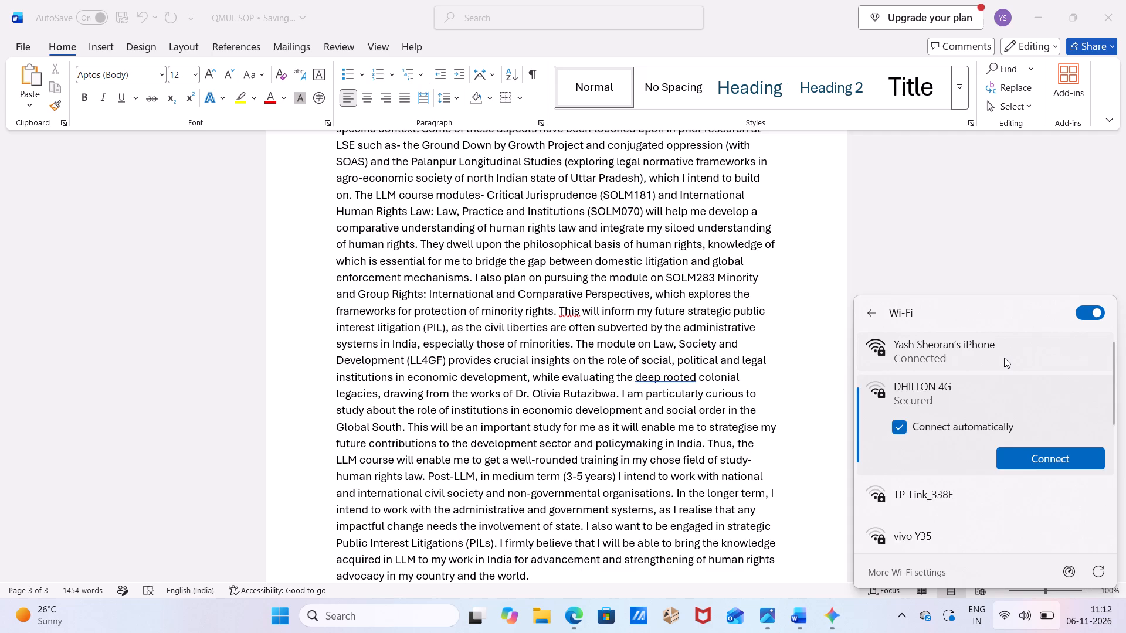
{"action": "left_click", "coordinate": [756, 266]}
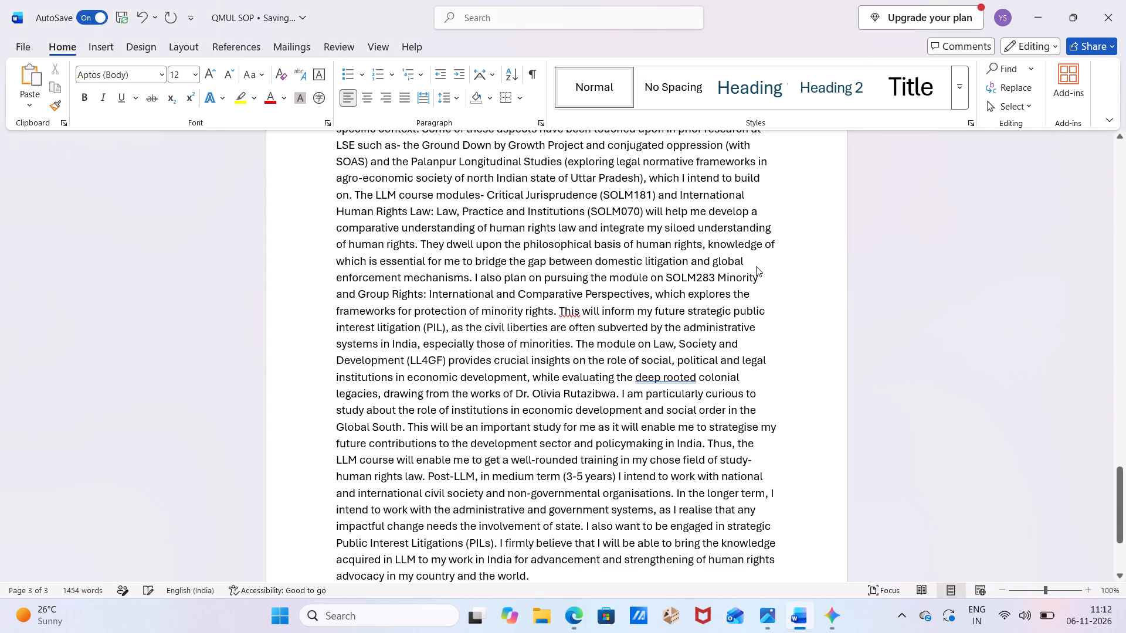
Cut the module code "SOLM283" from in front of "Minority and Group Rights: International and Comparative Perspectives".
{"action": "left_click", "coordinate": [670, 276]}
{"action": "key", "text": "Left"}
{"action": "key", "text": "shift+Right"}
{"action": "key", "text": "shift+Right"}
{"action": "key", "text": "shift+Right"}
{"action": "key", "text": "shift+Right"}
{"action": "key", "text": "shift+Right"}
{"action": "key", "text": "shift+Right"}
{"action": "key", "text": "shift+Right"}
{"action": "key", "text": "shift+Right"}
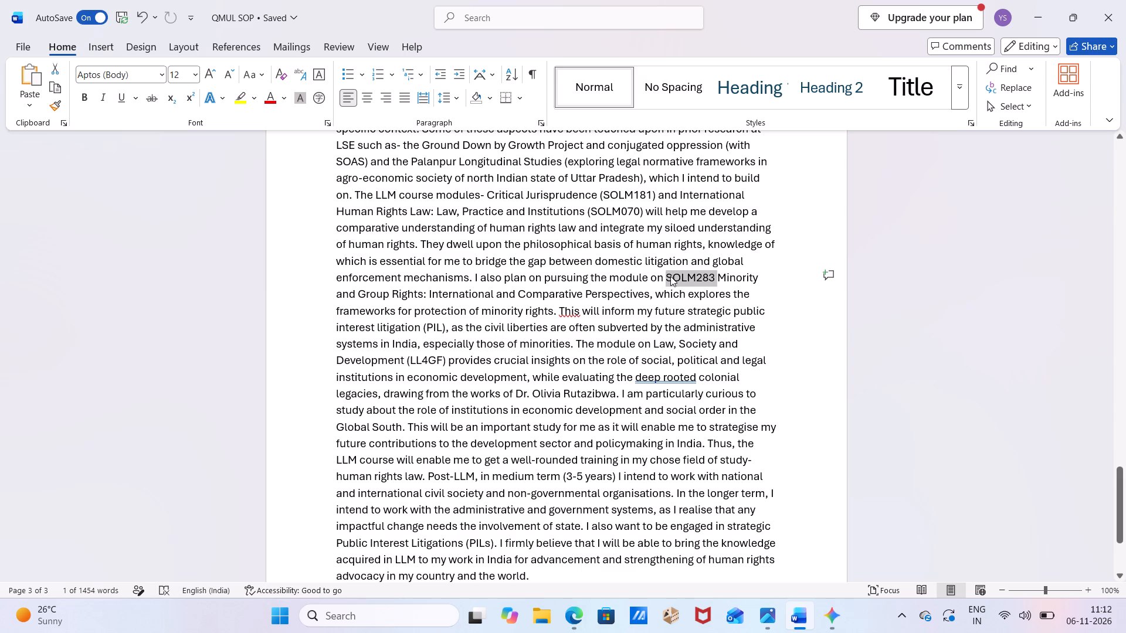
{"action": "key", "text": "ctrl+x"}
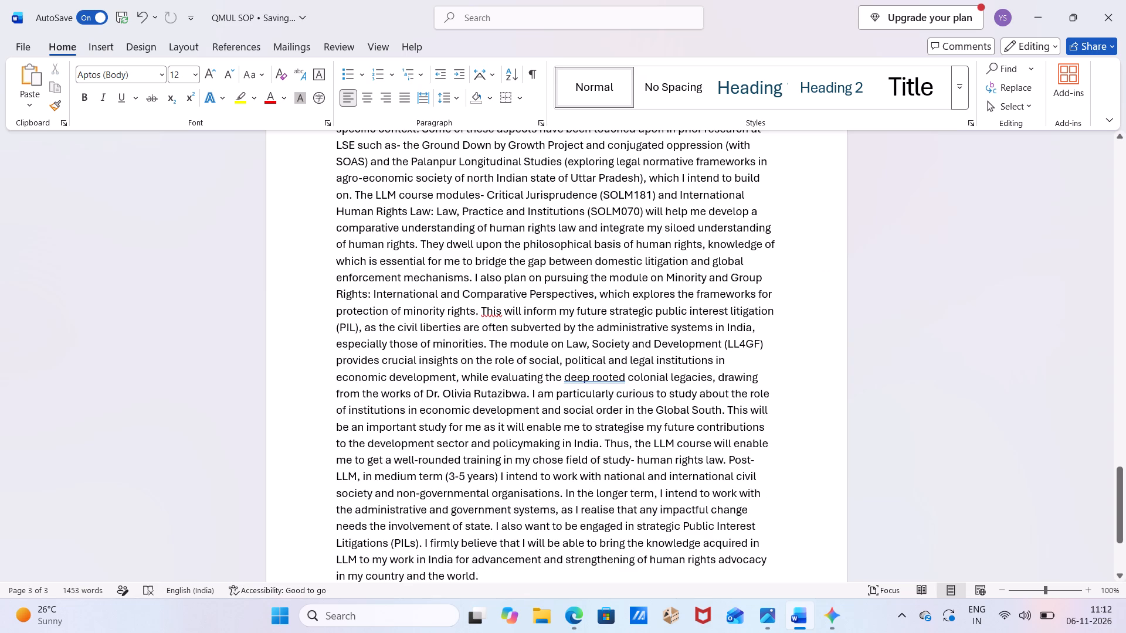
Place the module code SOLM283 in parentheses after "International and Comparative Perspectives", before the comma.
{"action": "left_click", "coordinate": [593, 294]}
{"action": "key", "text": "space"}
{"action": "type", "text": "()"}
{"action": "key", "text": "Left"}
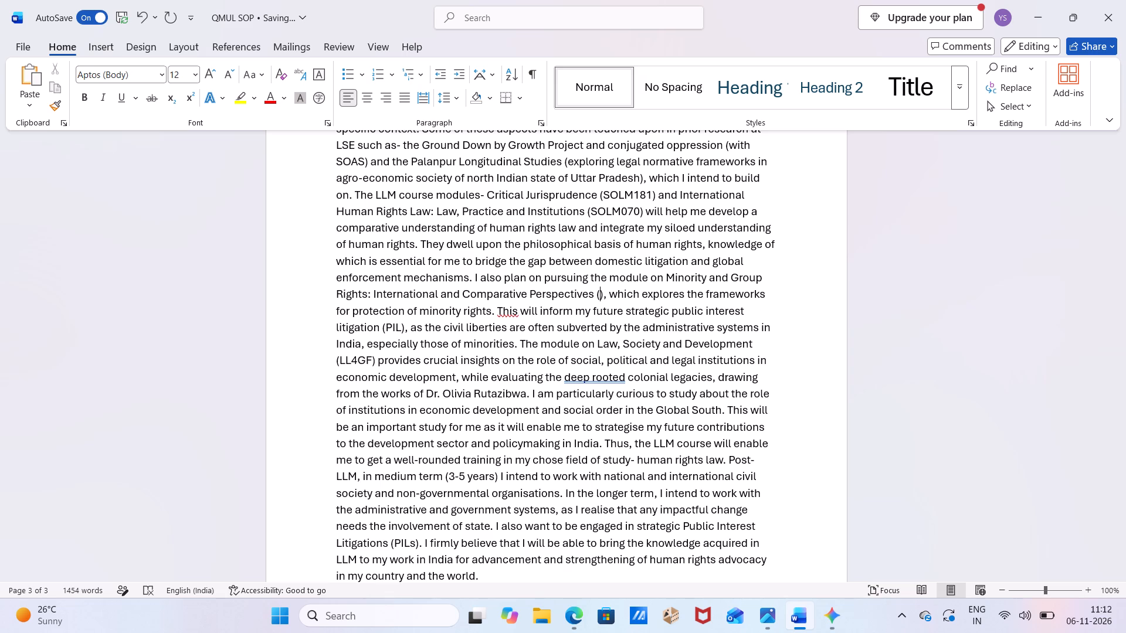
{"action": "key", "text": "ctrl+v"}
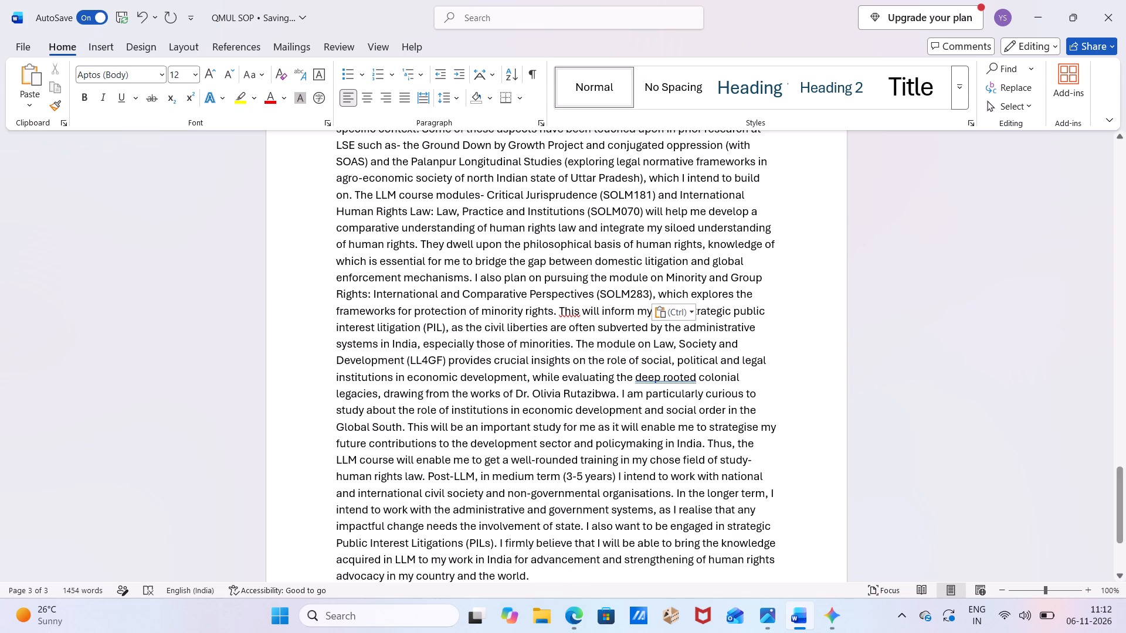
Correct the spelling of "This" at the start of the sentence on future strategic public interest litigation.
{"action": "left_click", "coordinate": [572, 312]}
{"action": "key", "text": "BackSpace"}
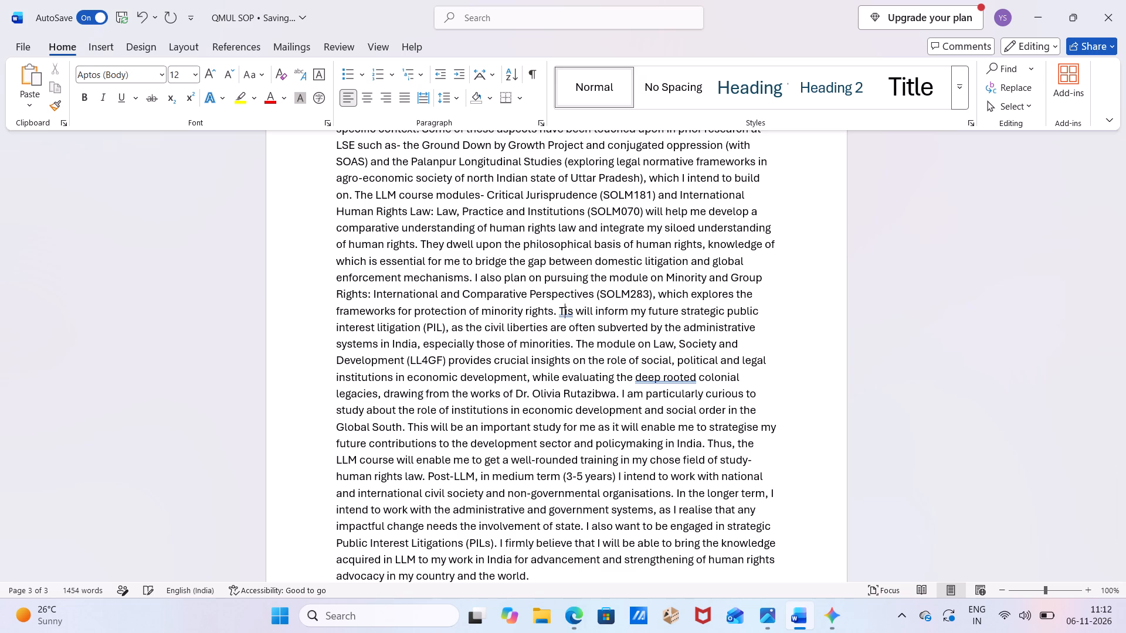
{"action": "key", "text": "h"}
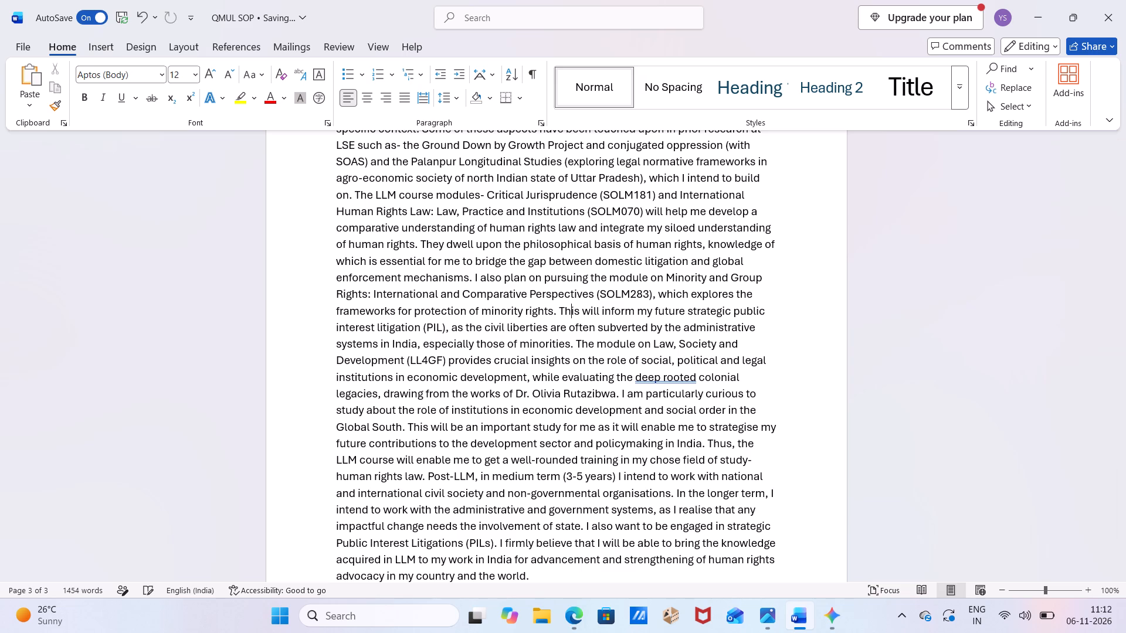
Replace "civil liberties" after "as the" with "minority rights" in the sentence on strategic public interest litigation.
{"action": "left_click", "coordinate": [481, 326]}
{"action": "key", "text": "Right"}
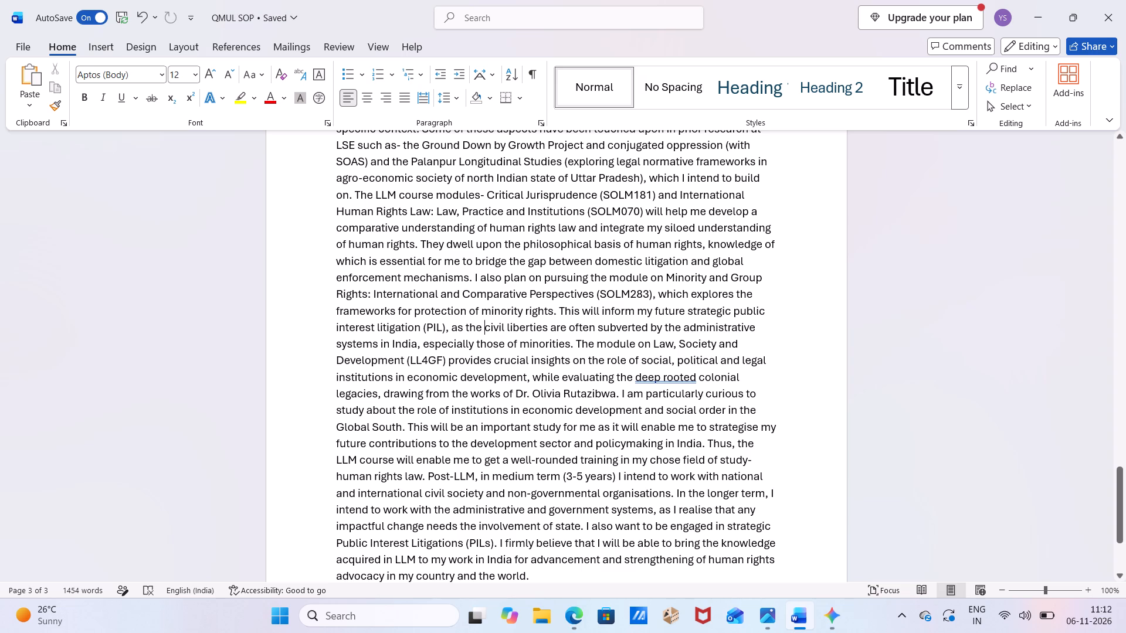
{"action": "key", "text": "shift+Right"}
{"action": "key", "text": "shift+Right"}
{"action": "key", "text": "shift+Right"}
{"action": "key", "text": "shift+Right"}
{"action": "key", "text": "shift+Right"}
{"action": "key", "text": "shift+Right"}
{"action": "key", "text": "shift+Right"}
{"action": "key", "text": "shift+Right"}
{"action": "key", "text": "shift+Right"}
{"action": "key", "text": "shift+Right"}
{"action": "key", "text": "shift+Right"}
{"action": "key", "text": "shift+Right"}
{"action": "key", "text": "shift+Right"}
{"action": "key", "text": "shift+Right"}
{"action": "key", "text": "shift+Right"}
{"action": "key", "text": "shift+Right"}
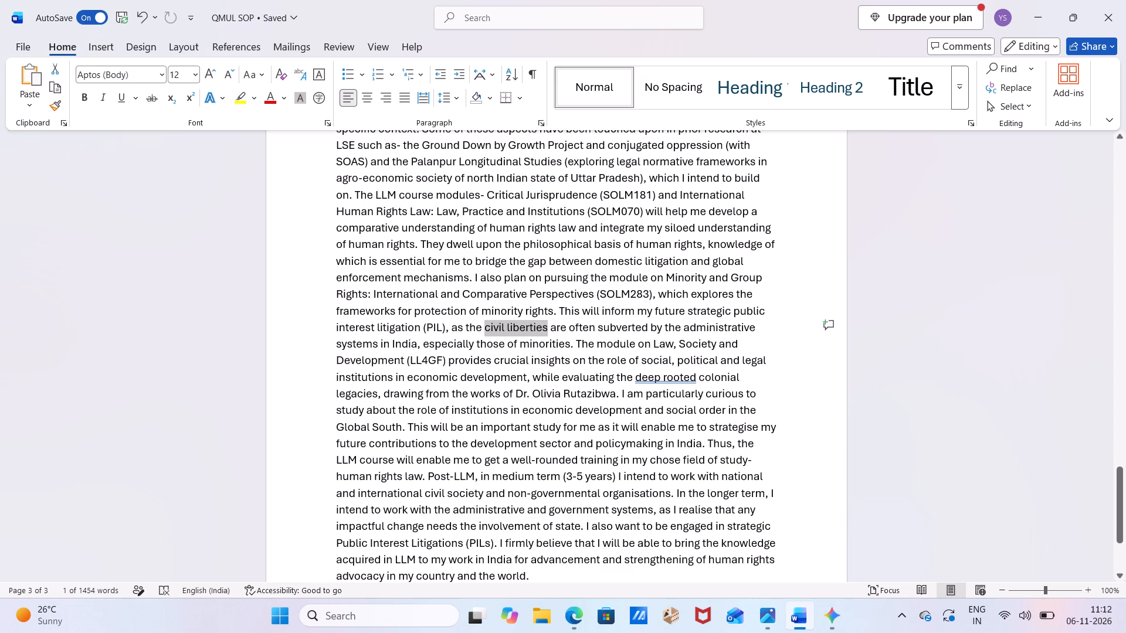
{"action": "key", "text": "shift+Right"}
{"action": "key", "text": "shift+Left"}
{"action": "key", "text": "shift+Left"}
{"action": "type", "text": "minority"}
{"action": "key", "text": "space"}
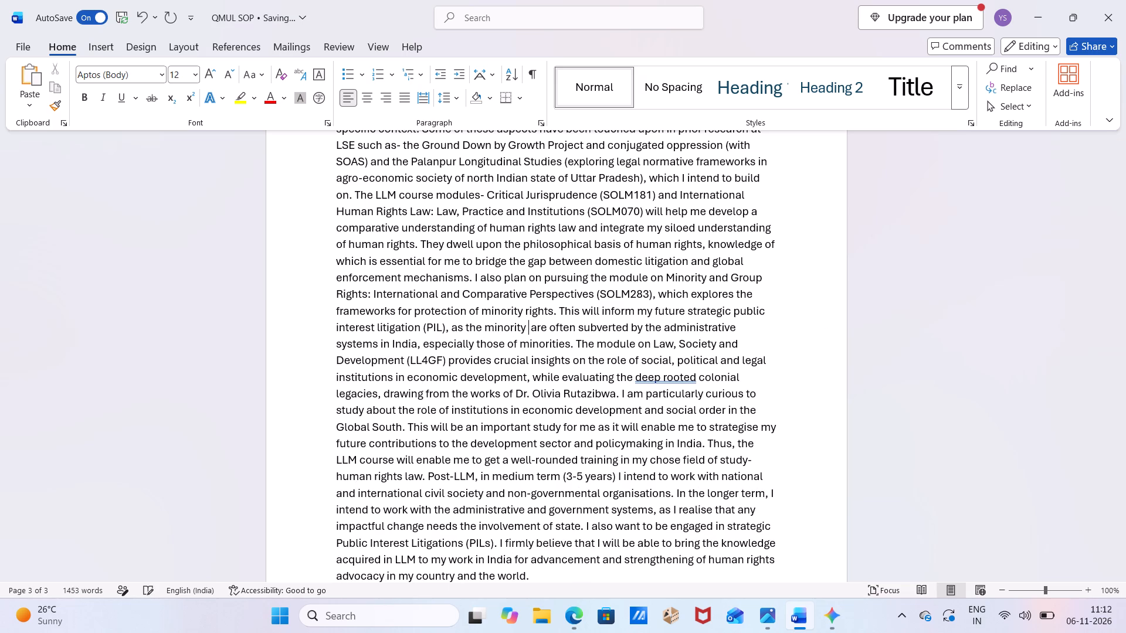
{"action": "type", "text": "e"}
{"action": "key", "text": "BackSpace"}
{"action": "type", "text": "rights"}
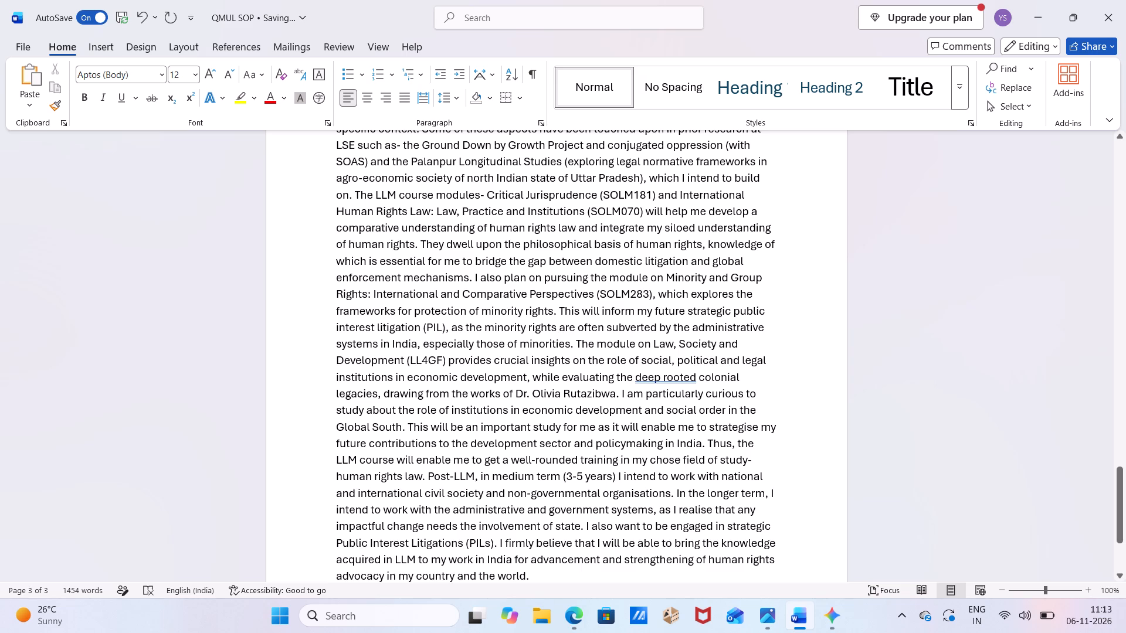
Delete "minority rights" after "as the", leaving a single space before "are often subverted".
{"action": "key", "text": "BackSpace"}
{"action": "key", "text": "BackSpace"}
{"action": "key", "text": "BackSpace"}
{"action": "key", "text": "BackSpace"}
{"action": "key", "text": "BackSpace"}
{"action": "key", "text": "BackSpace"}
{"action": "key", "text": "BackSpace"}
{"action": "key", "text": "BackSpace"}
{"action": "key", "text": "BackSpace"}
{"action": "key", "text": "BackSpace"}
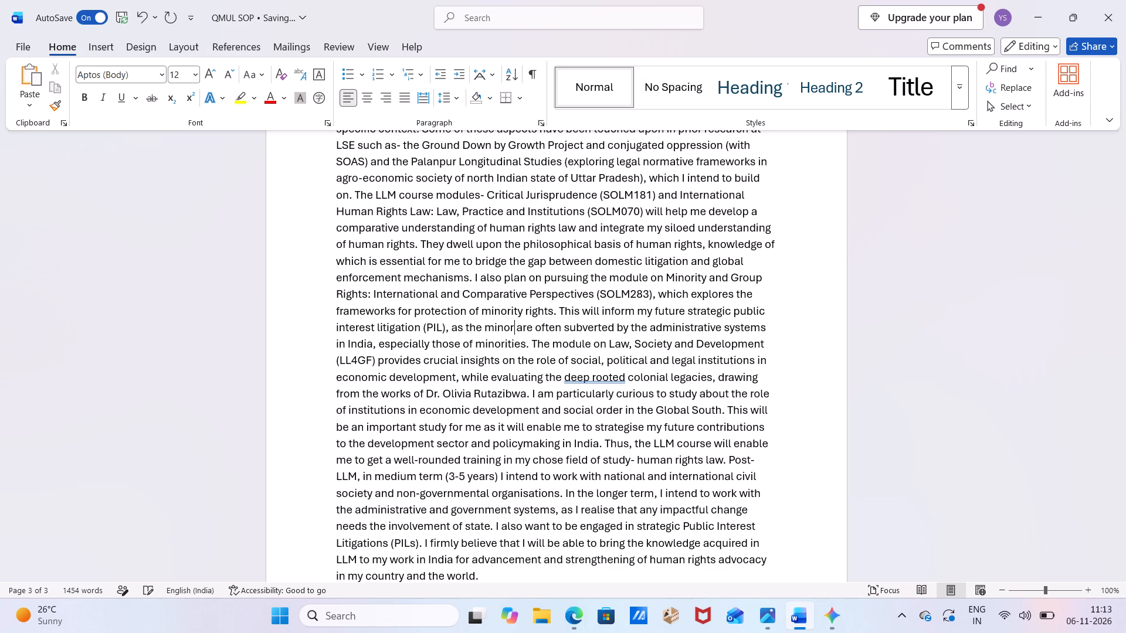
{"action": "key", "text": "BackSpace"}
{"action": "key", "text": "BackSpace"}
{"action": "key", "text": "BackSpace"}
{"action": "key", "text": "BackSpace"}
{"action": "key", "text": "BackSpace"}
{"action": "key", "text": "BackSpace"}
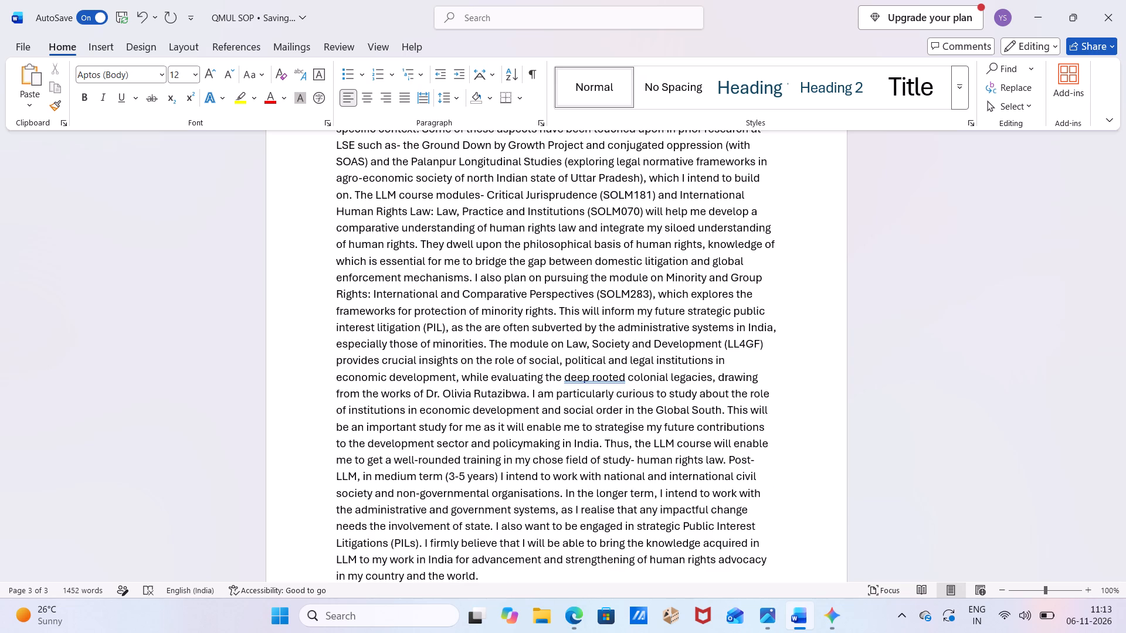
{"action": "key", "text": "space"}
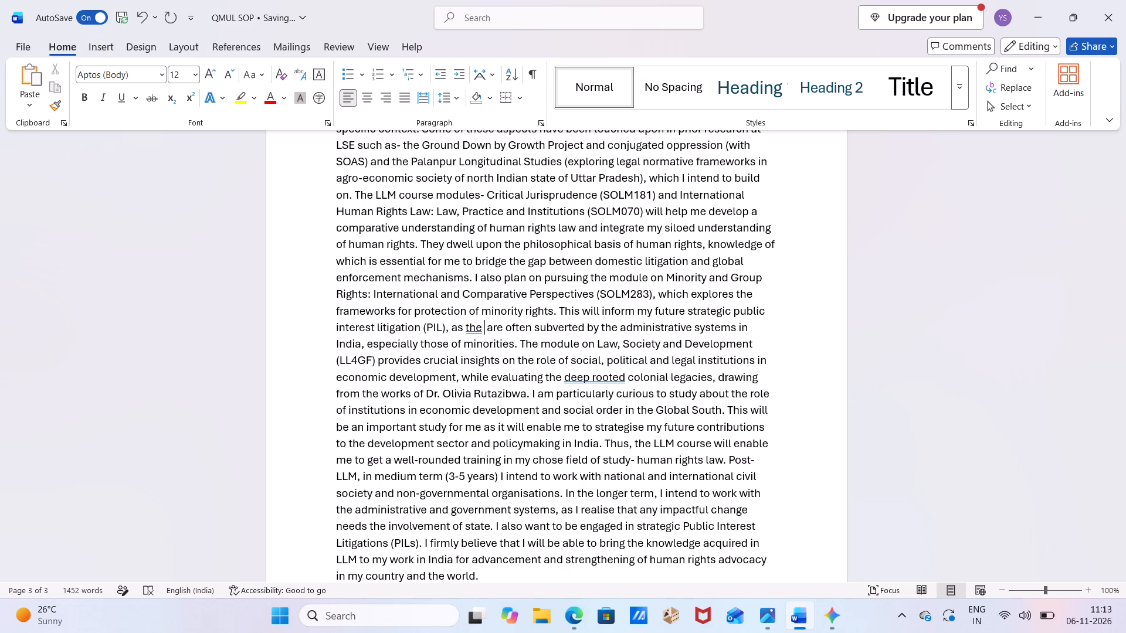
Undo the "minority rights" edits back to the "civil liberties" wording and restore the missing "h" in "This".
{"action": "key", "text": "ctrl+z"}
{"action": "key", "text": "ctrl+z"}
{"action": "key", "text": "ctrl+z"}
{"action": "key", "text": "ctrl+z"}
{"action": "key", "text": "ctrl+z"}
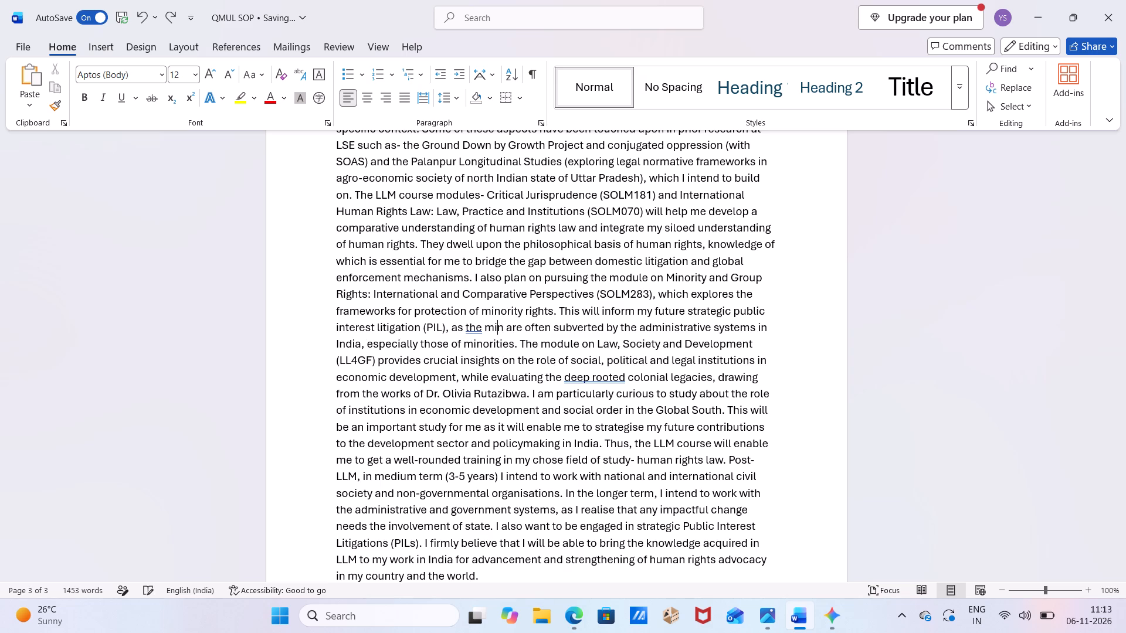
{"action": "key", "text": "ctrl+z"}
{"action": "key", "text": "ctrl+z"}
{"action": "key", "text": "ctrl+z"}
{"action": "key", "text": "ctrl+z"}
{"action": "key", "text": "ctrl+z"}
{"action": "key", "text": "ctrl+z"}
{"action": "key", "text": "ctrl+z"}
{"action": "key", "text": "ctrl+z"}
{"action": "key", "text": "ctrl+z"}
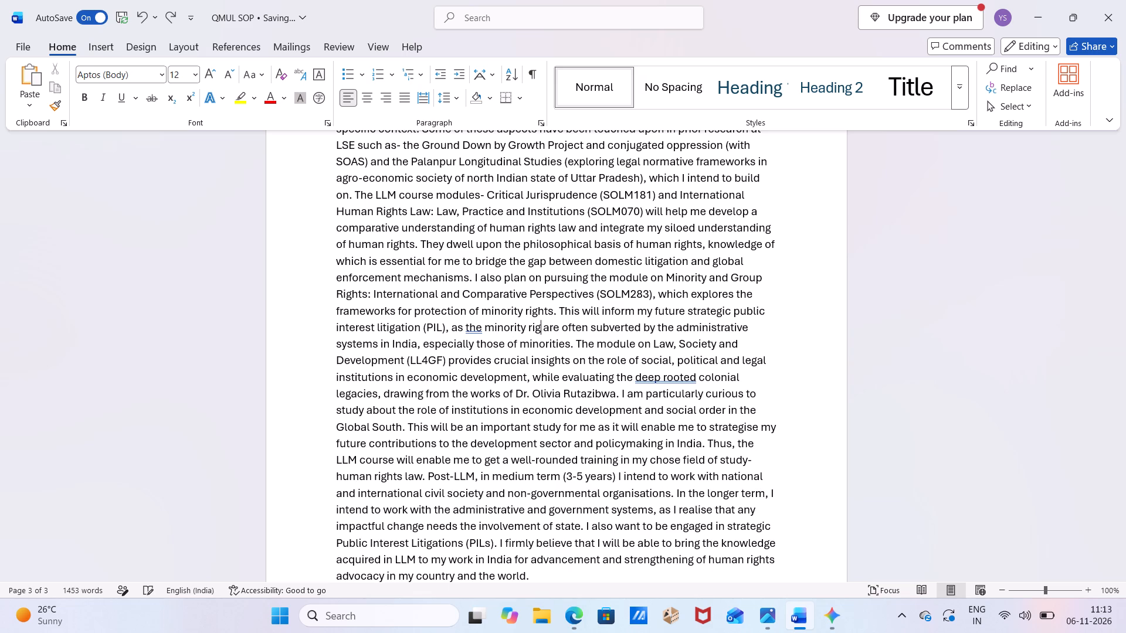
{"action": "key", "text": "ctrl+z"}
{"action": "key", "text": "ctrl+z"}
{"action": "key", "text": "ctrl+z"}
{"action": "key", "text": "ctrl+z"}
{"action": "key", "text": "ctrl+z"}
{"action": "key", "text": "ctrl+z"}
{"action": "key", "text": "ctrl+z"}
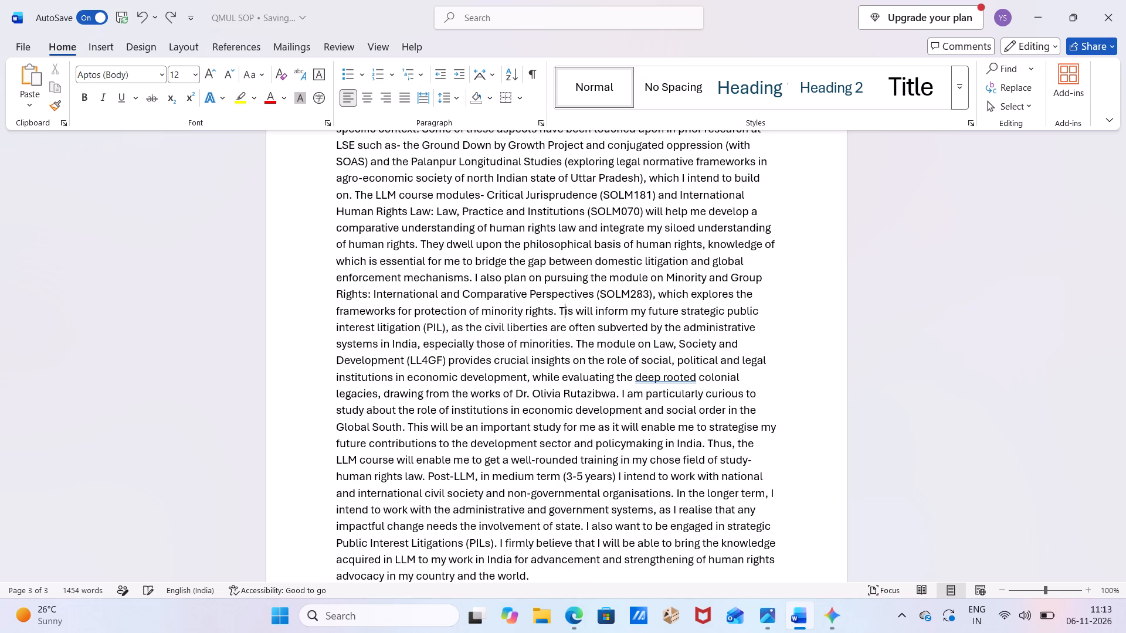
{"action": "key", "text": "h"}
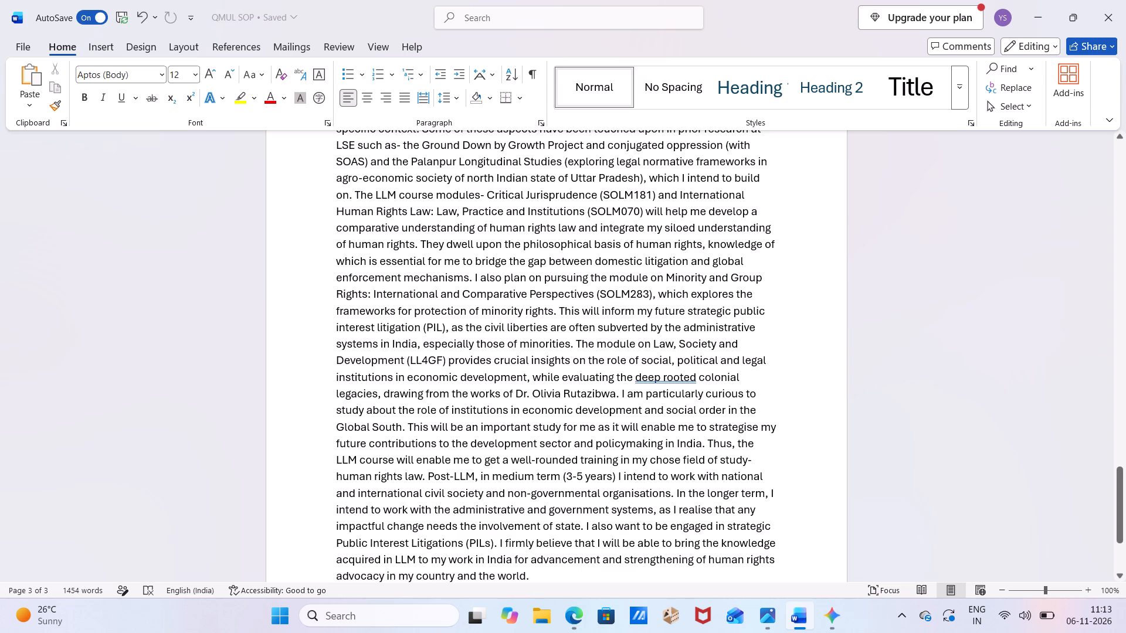
Replace "as the" before "civil liberties" with "against subversion of" in the public interest litigation sentence.
{"action": "double_click", "coordinate": [477, 329]}
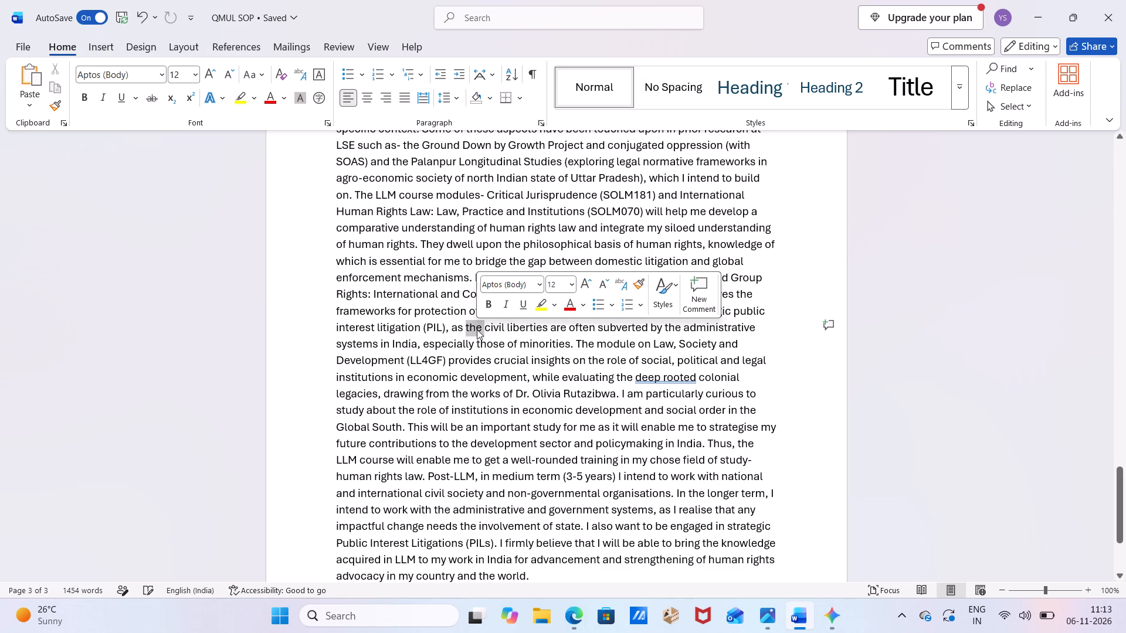
{"action": "key", "text": "BackSpace"}
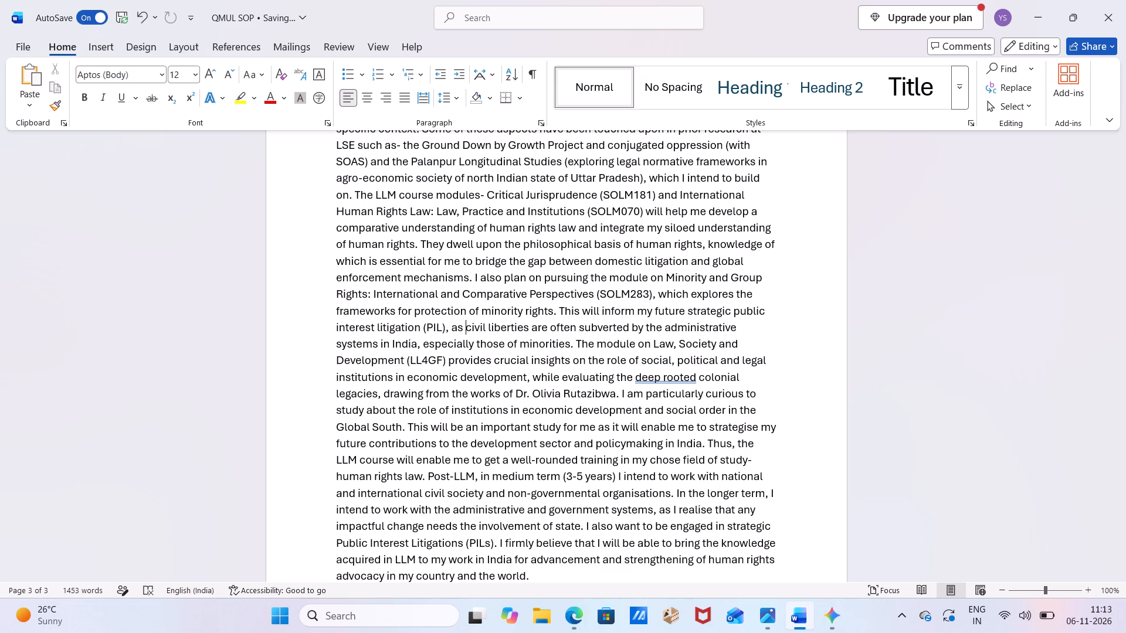
{"action": "key", "text": "BackSpace"}
{"action": "key", "text": "BackSpace"}
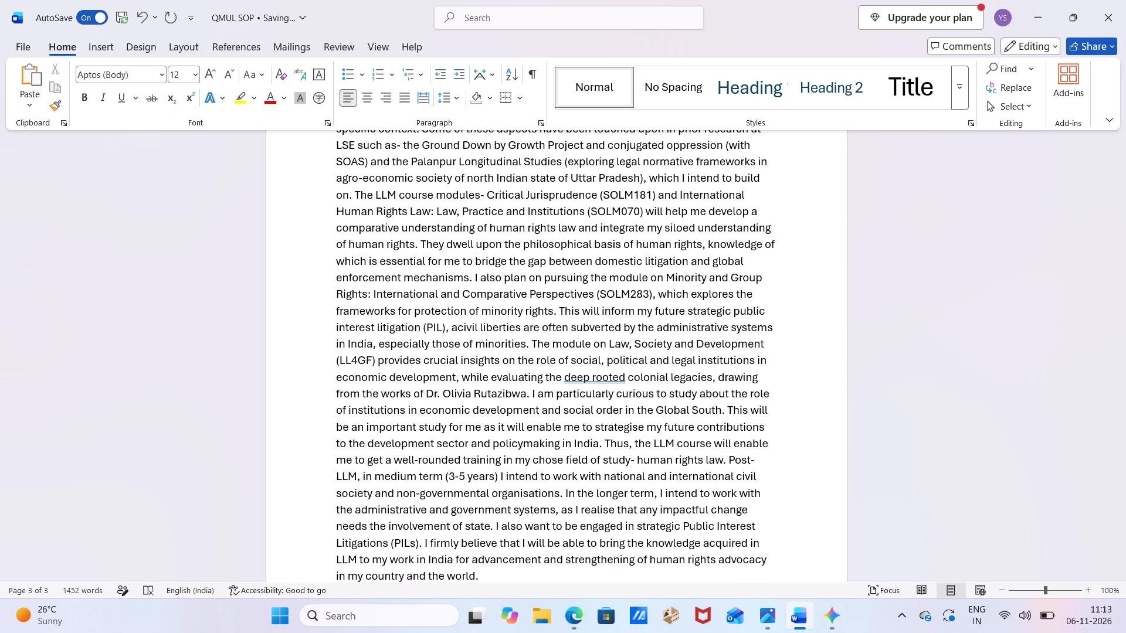
{"action": "type", "text": "gainst"}
{"action": "key", "text": "space"}
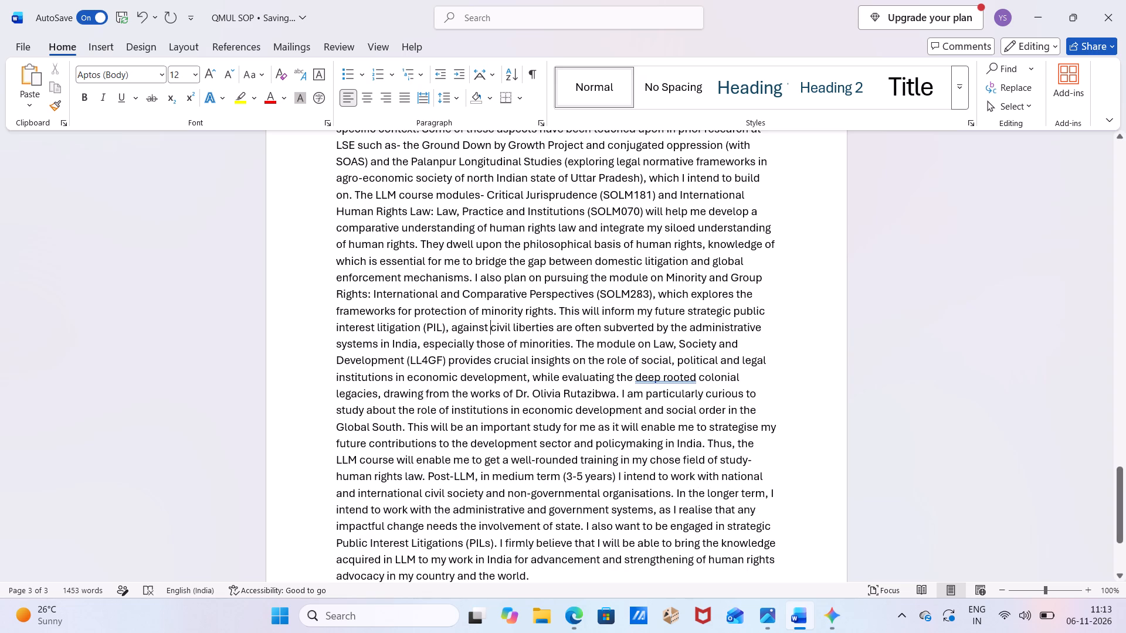
{"action": "key", "text": "s"}
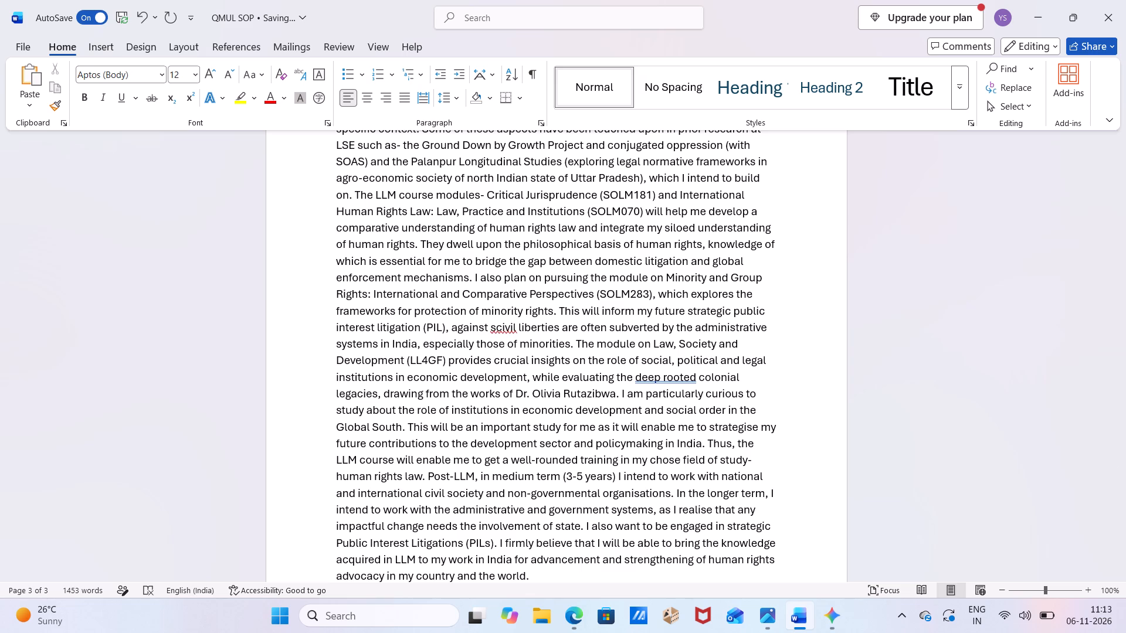
{"action": "type", "text": "ubvers"}
{"action": "type", "text": "ion"}
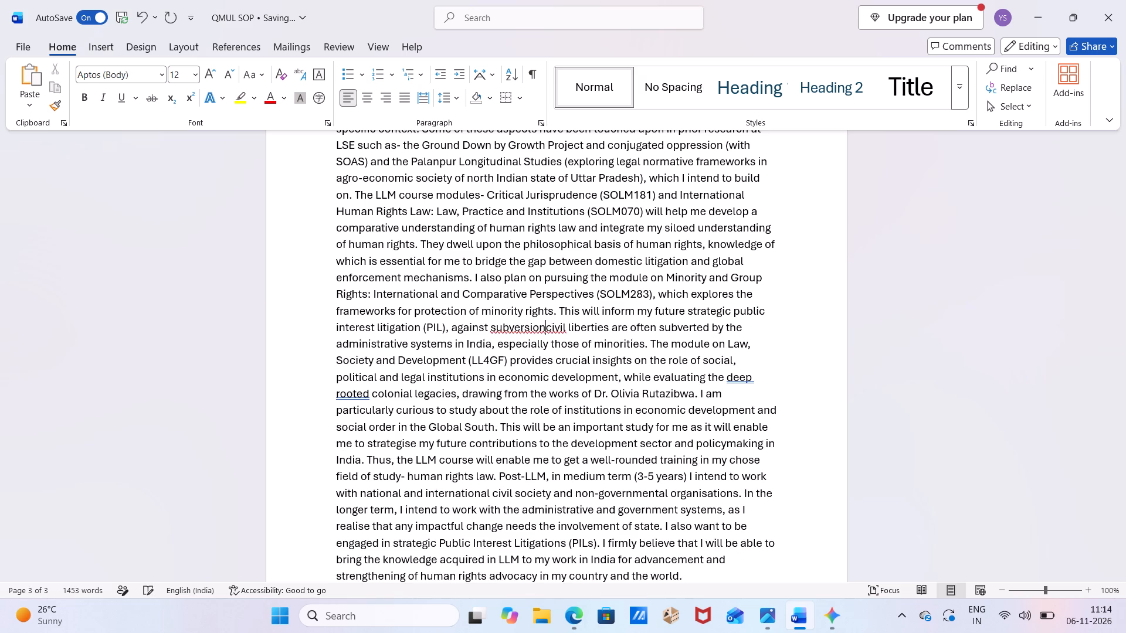
{"action": "key", "text": "space"}
{"action": "type", "text": "of"}
{"action": "key", "text": "space"}
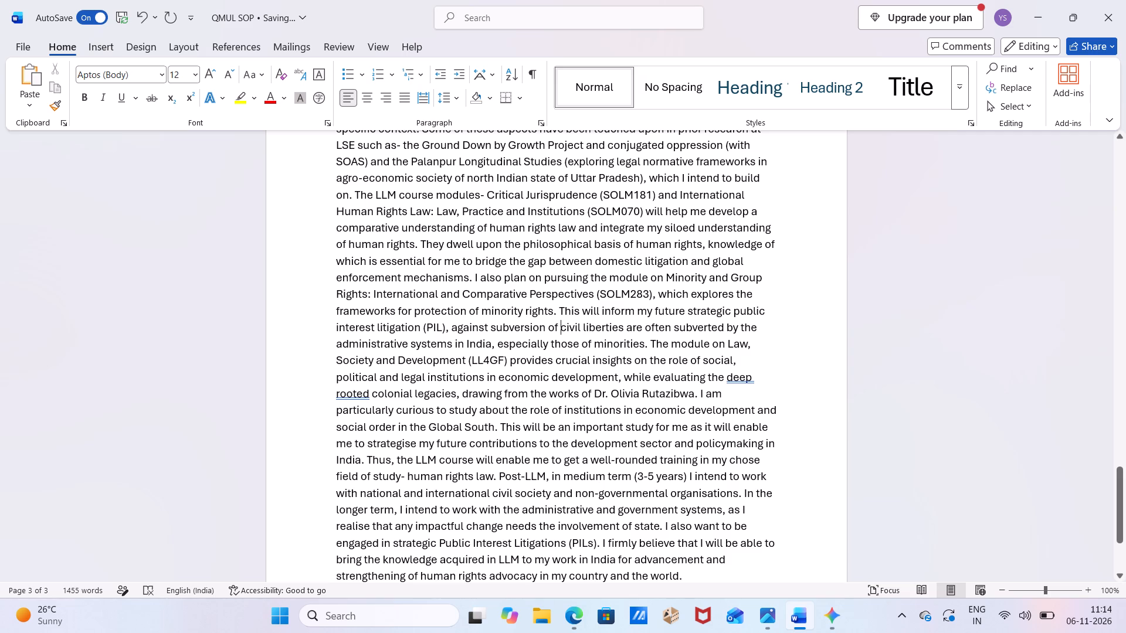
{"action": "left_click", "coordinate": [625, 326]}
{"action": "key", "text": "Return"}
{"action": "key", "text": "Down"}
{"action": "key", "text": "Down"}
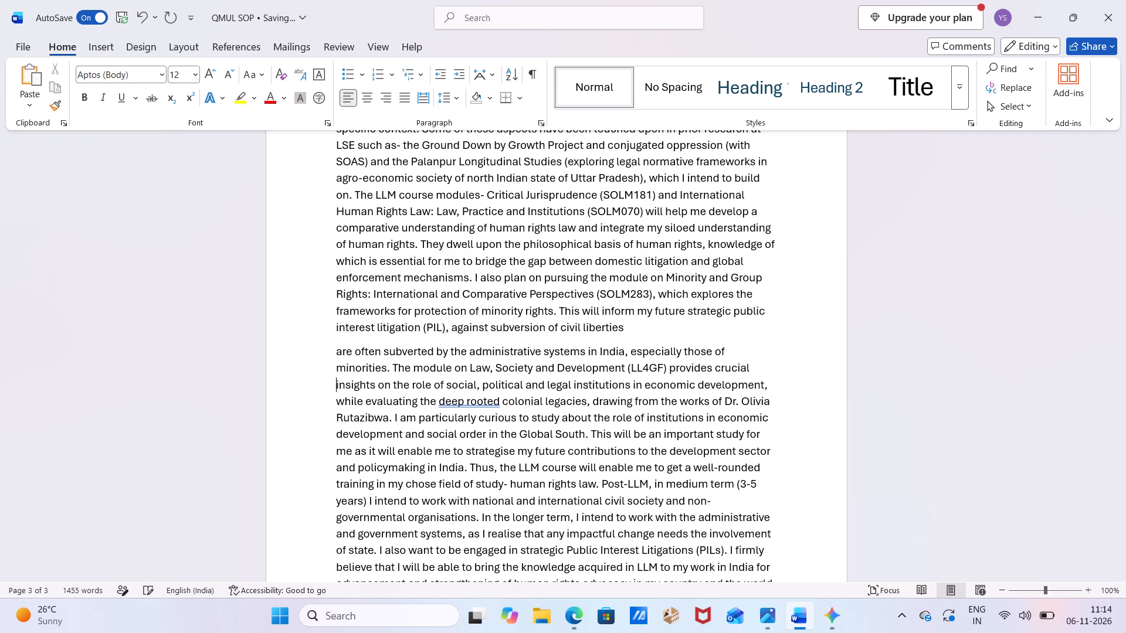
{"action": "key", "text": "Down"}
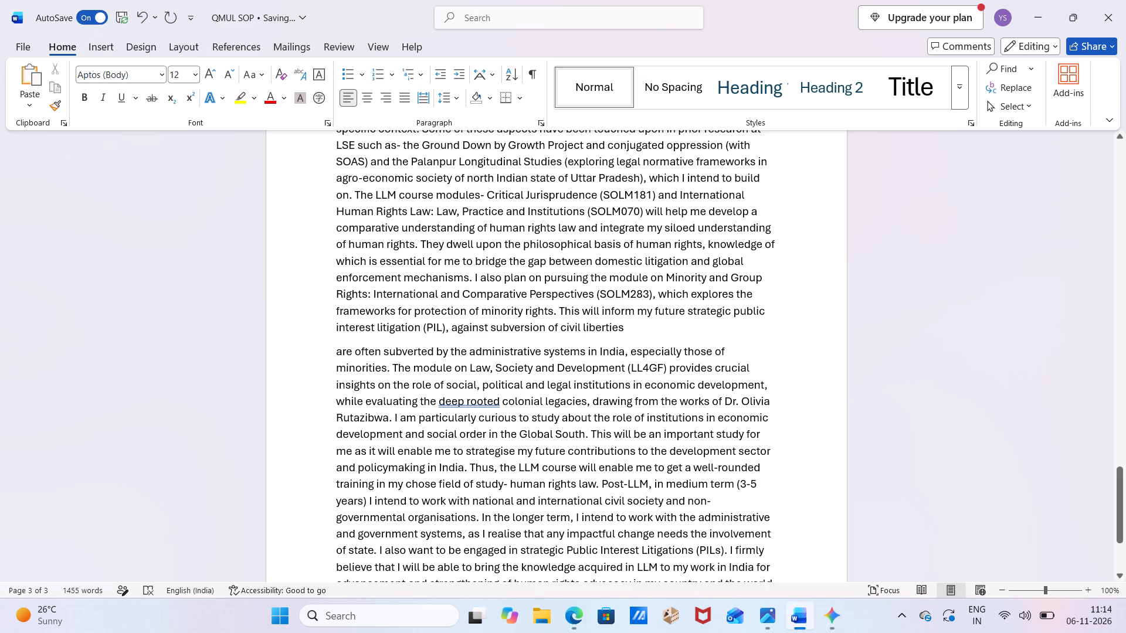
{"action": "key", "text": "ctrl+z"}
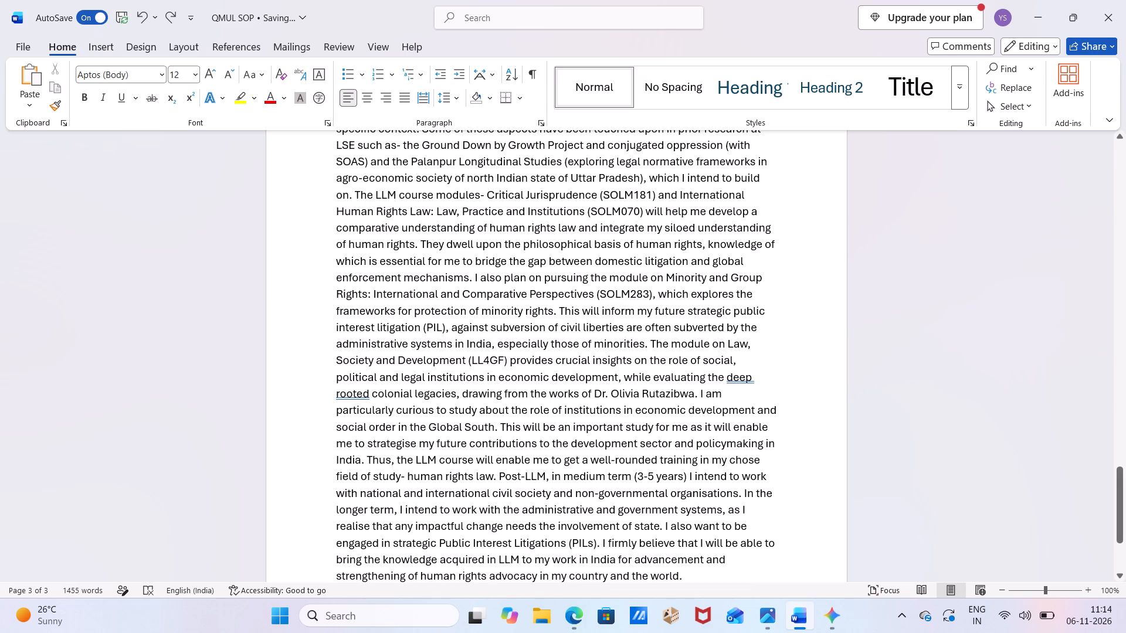
Replace the wording after "civil liberties" up to the full stop with "and minority rights by administrative systems in India- a frequent happening".
{"action": "key", "text": "shift+Down"}
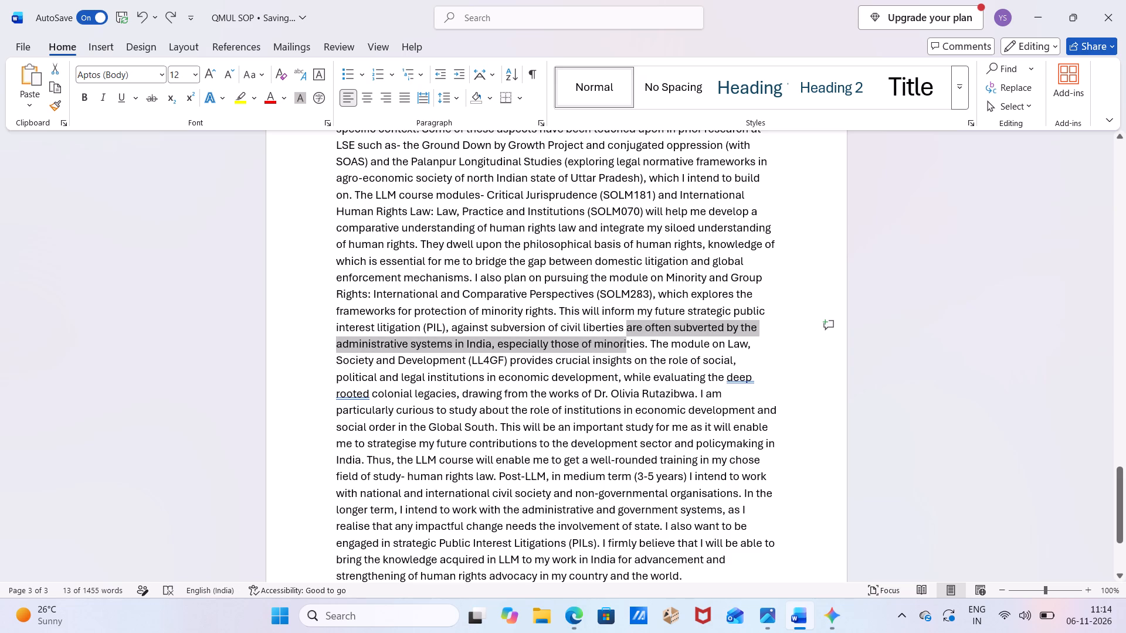
{"action": "key", "text": "shift+Right"}
{"action": "key", "text": "shift+Right"}
{"action": "key", "text": "shift+Right"}
{"action": "key", "text": "shift+Right"}
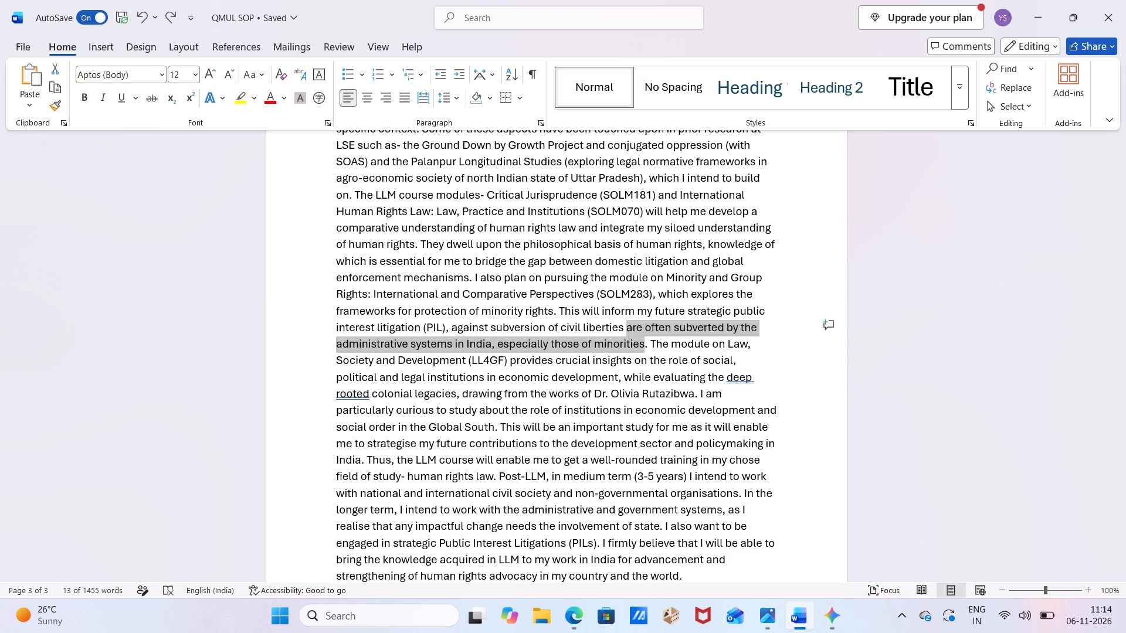
{"action": "type", "text": "and minority"}
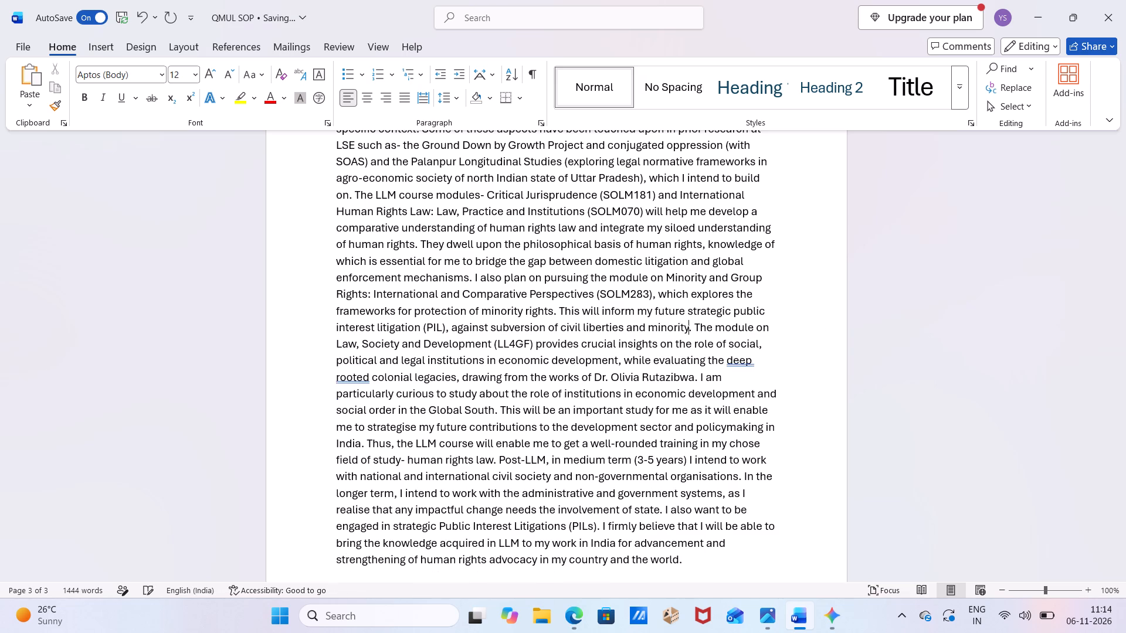
{"action": "key", "text": "space"}
{"action": "type", "text": "rights by administrative systems"}
{"action": "key", "text": "space"}
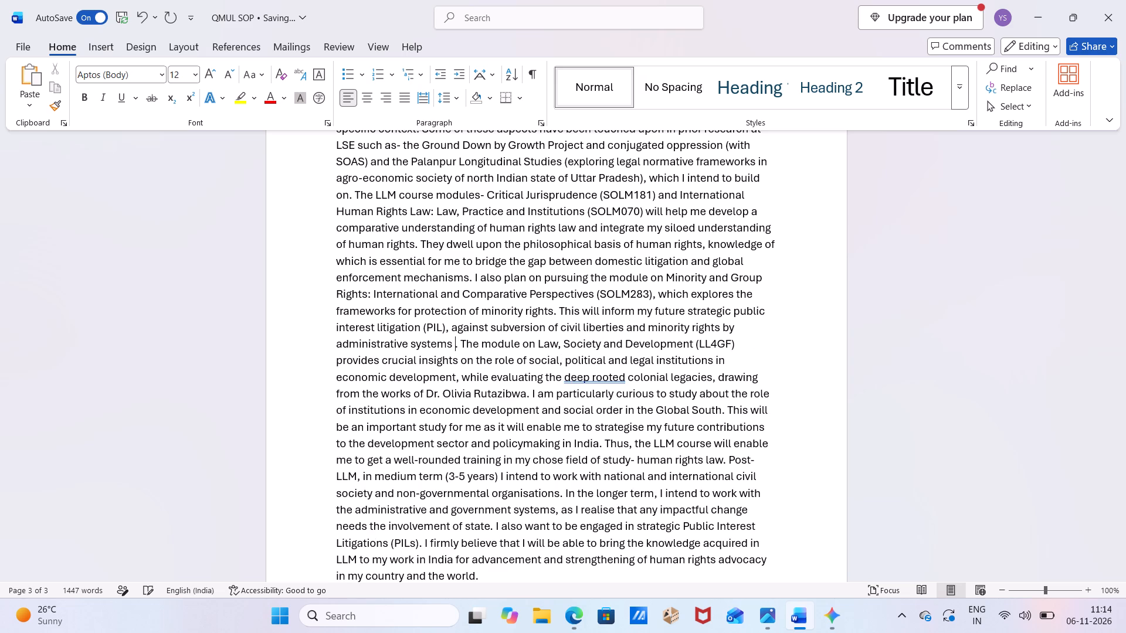
{"action": "type", "text": "in i"}
{"action": "key", "text": "BackSpace"}
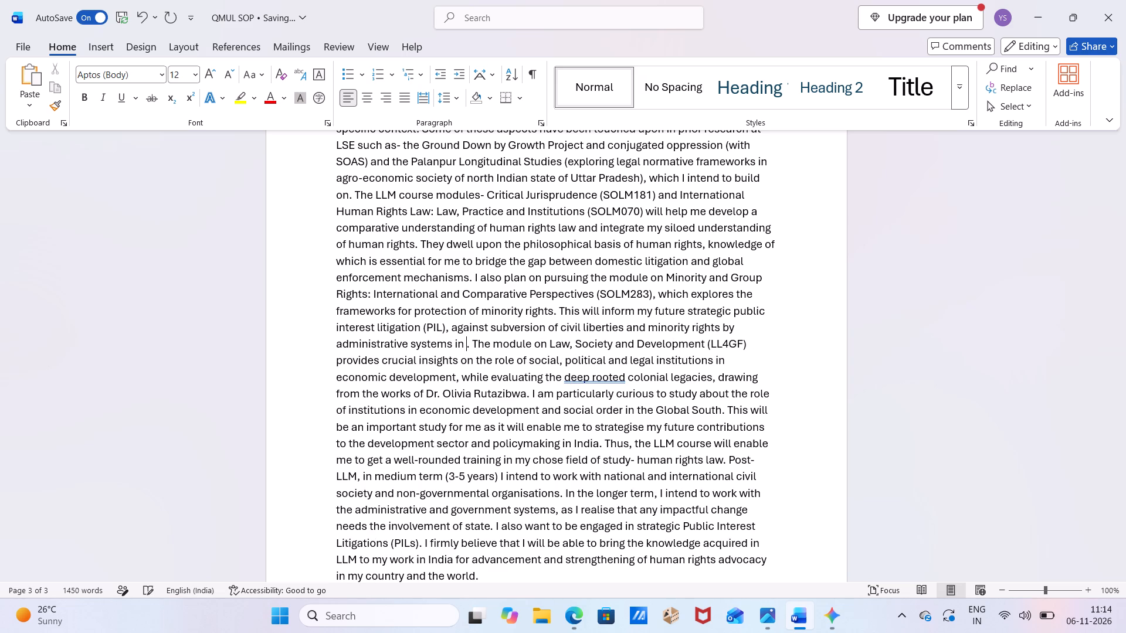
{"action": "type", "text": "India-"}
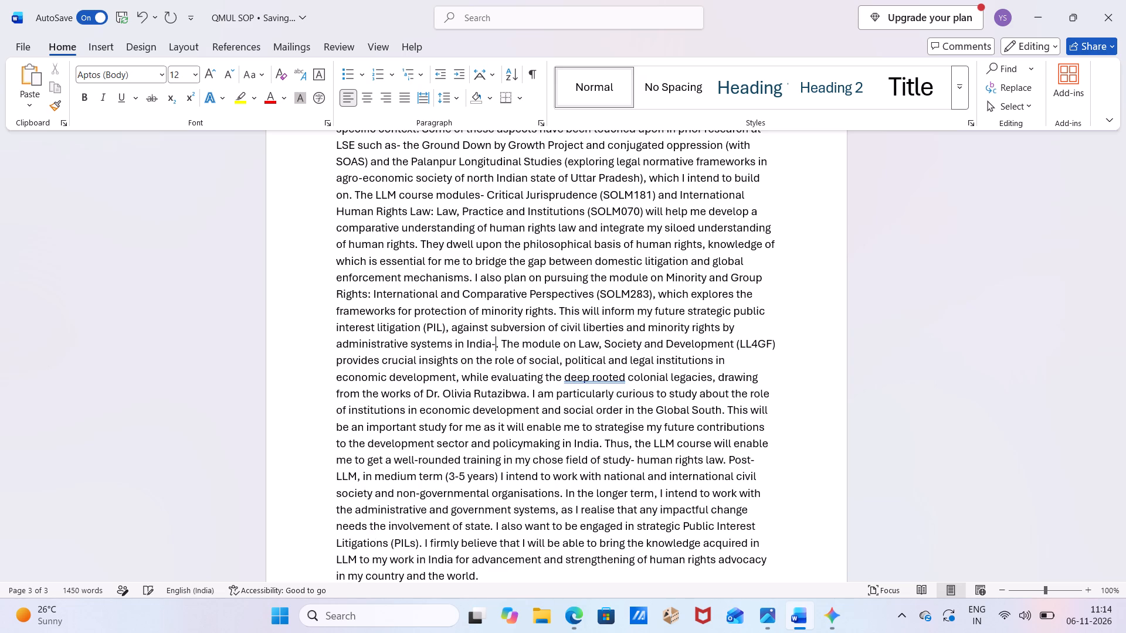
{"action": "key", "text": "space"}
{"action": "type", "text": "a frequent"}
{"action": "key", "text": "space"}
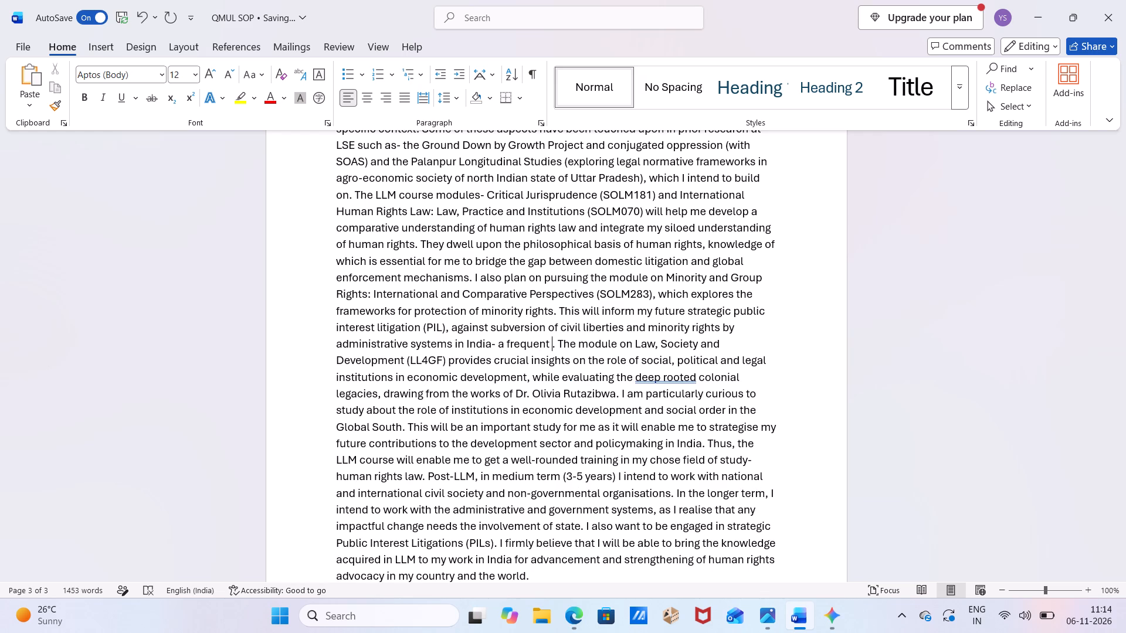
{"action": "type", "text": "happening"}
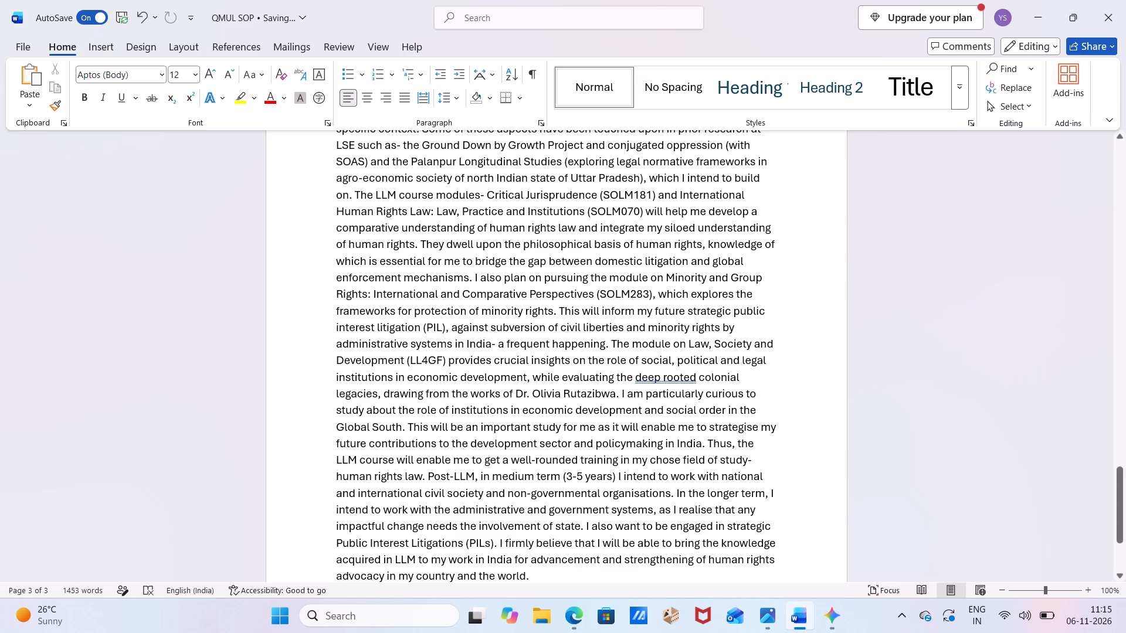
{"action": "left_click", "coordinate": [828, 622]}
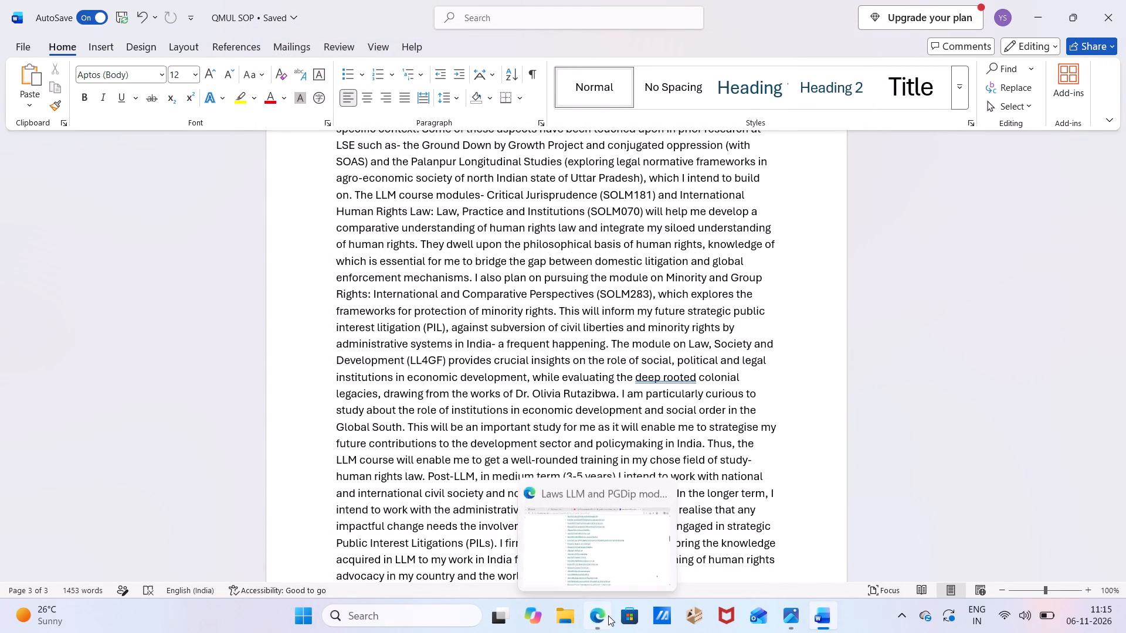
{"action": "scroll", "coordinate": [541, 356], "scroll_direction": "up", "scroll_amount": 4}
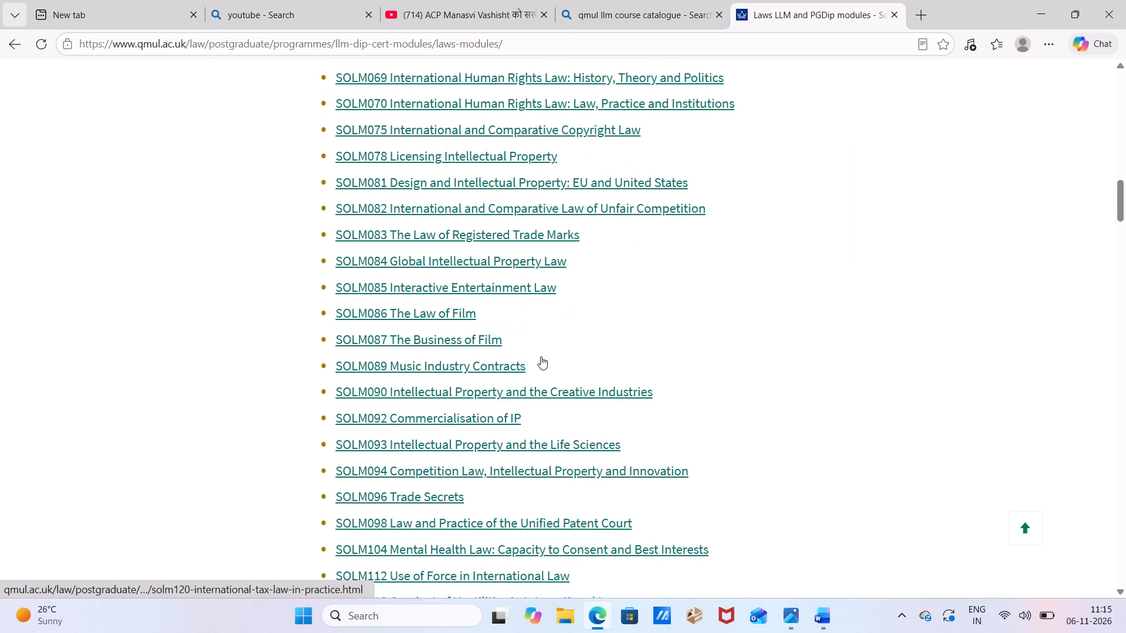
{"action": "scroll", "coordinate": [541, 356], "scroll_direction": "up", "scroll_amount": 9}
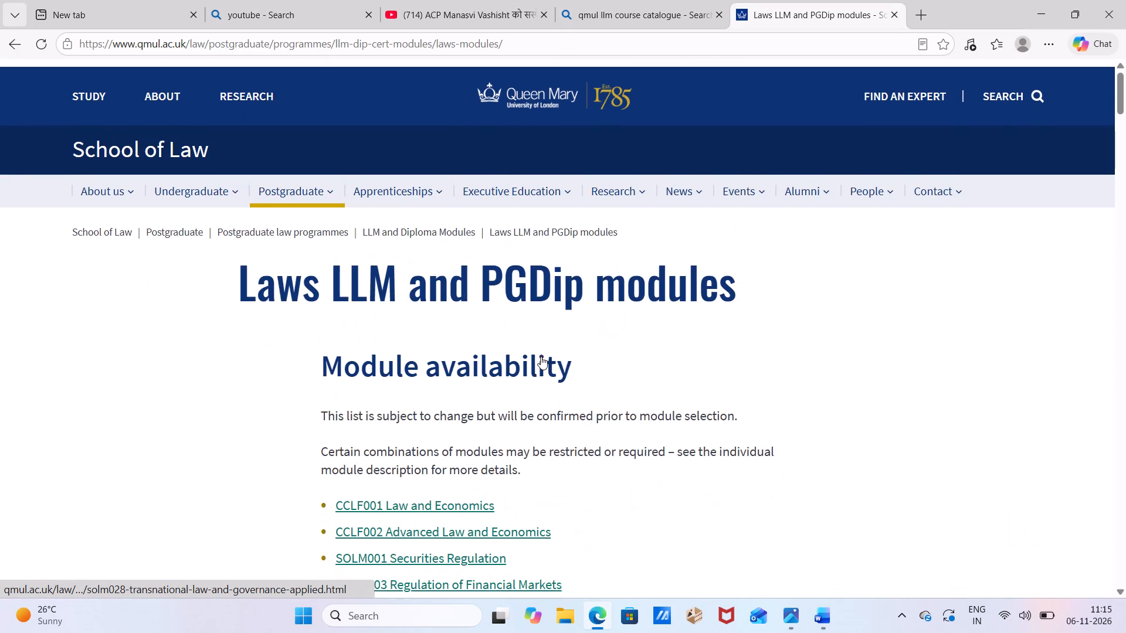
{"action": "scroll", "coordinate": [541, 356], "scroll_direction": "down", "scroll_amount": 1}
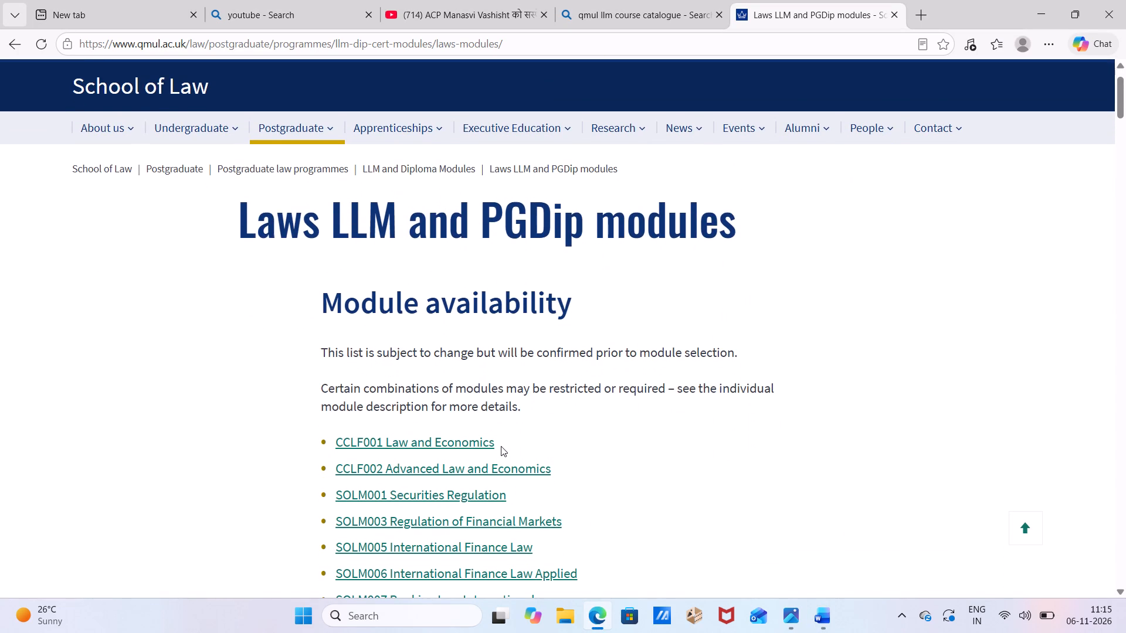
{"action": "left_click_drag", "start_coordinate": [501, 445], "coordinate": [348, 450]}
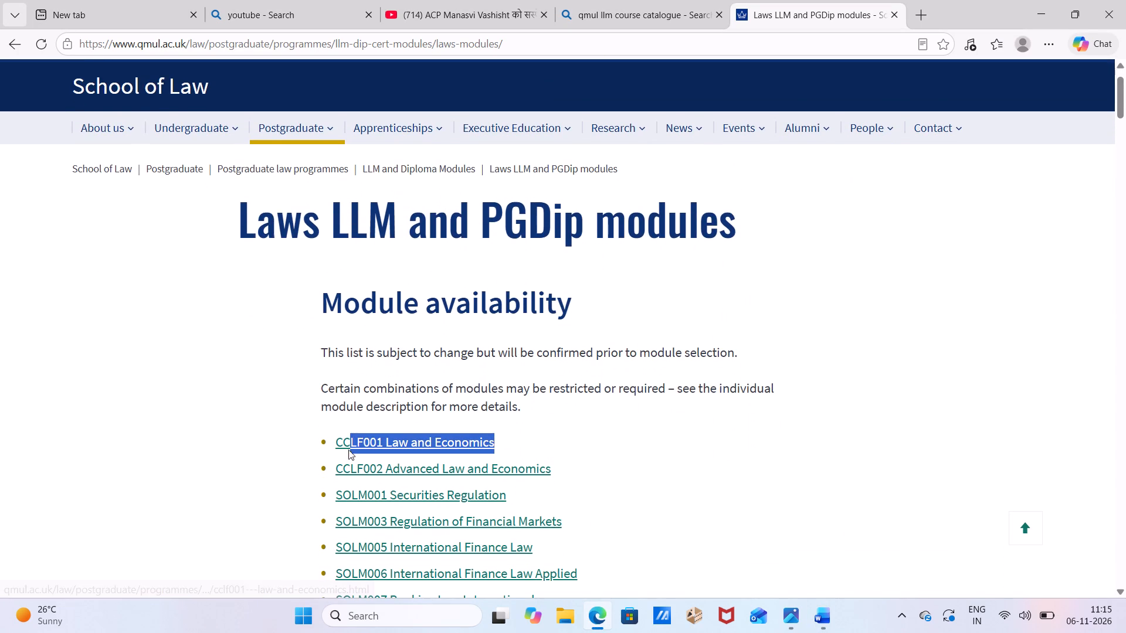
{"action": "left_click_drag", "start_coordinate": [348, 450], "coordinate": [338, 445]}
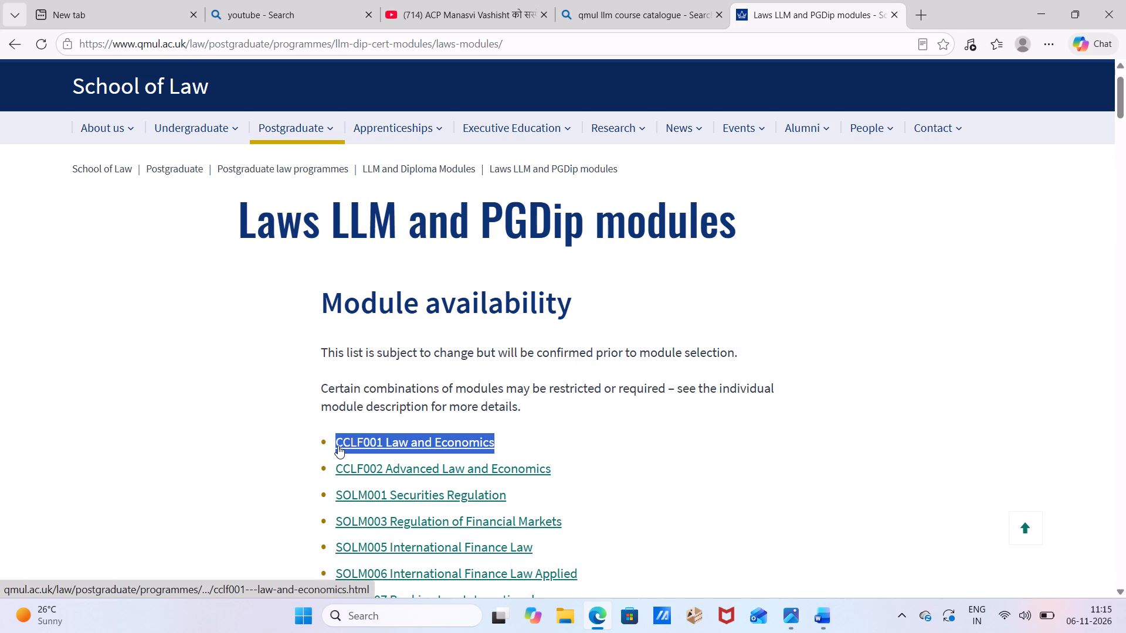
{"action": "key", "text": "ctrl+c"}
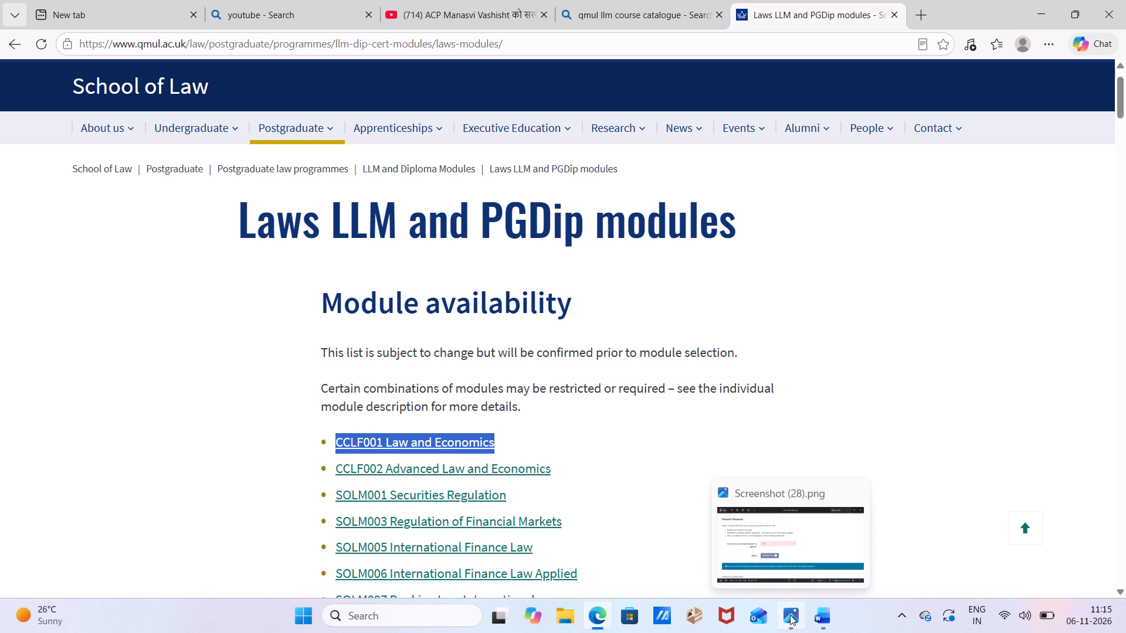
In Word, replace "Law, Society and Development (LL4GF)" with the copied module name and rejoin the sentence with "provides crucial insights".
{"action": "left_click", "coordinate": [811, 615]}
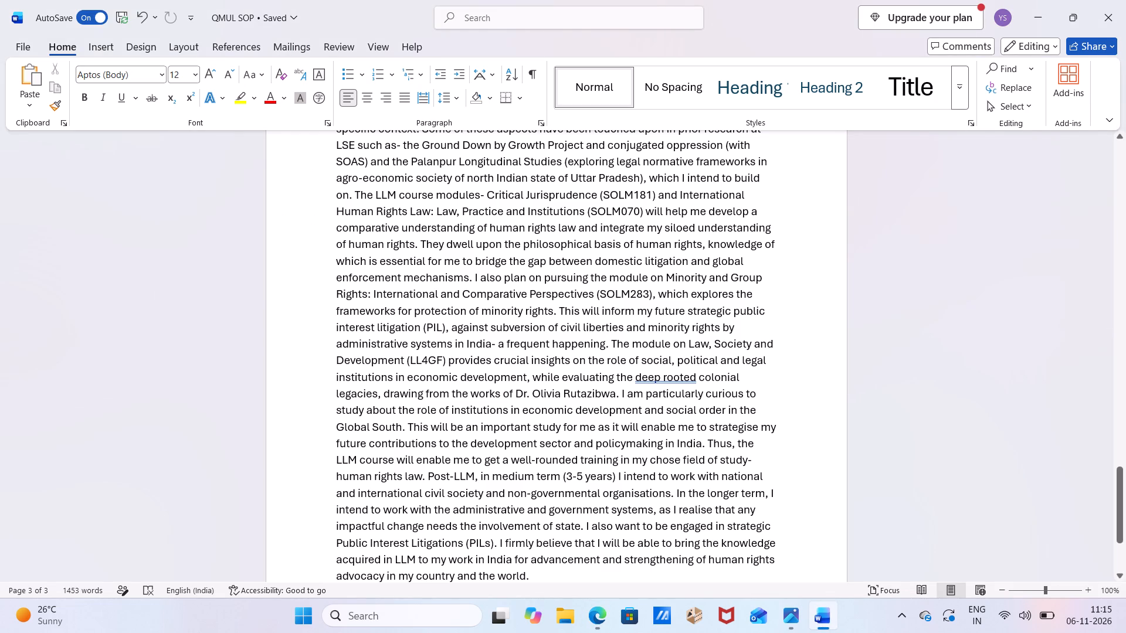
{"action": "left_click", "coordinate": [689, 343]}
{"action": "key", "text": "shift+Down"}
{"action": "key", "text": "shift+Left"}
{"action": "key", "text": "shift+Left"}
{"action": "key", "text": "shift+Left"}
{"action": "key", "text": "shift+Left"}
{"action": "key", "text": "shift+Left"}
{"action": "key", "text": "shift+Left"}
{"action": "key", "text": "shift+Left"}
{"action": "key", "text": "shift+Left"}
{"action": "key", "text": "shift+Left"}
{"action": "key", "text": "shift+Left"}
{"action": "key", "text": "shift+Left"}
{"action": "key", "text": "shift+Left"}
{"action": "key", "text": "shift+Left"}
{"action": "key", "text": "shift+Left"}
{"action": "key", "text": "shift+Left"}
{"action": "key", "text": "shift+Left"}
{"action": "key", "text": "shift+Left"}
{"action": "key", "text": "shift+Left"}
{"action": "key", "text": "shift+Left"}
{"action": "key", "text": "shift+Left"}
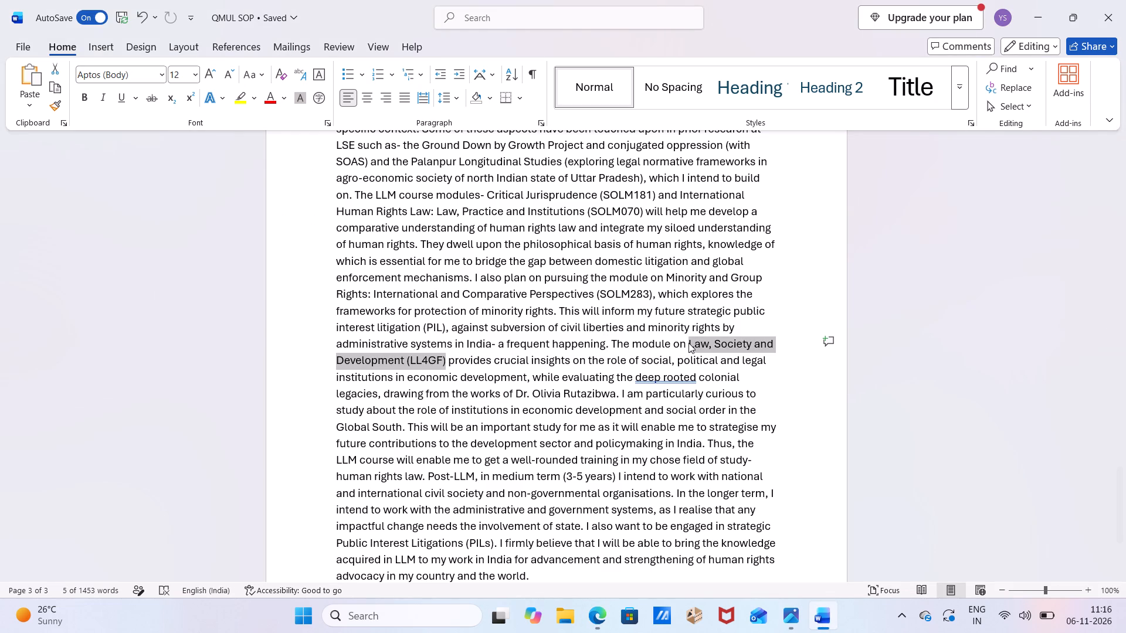
{"action": "key", "text": "ctrl+v"}
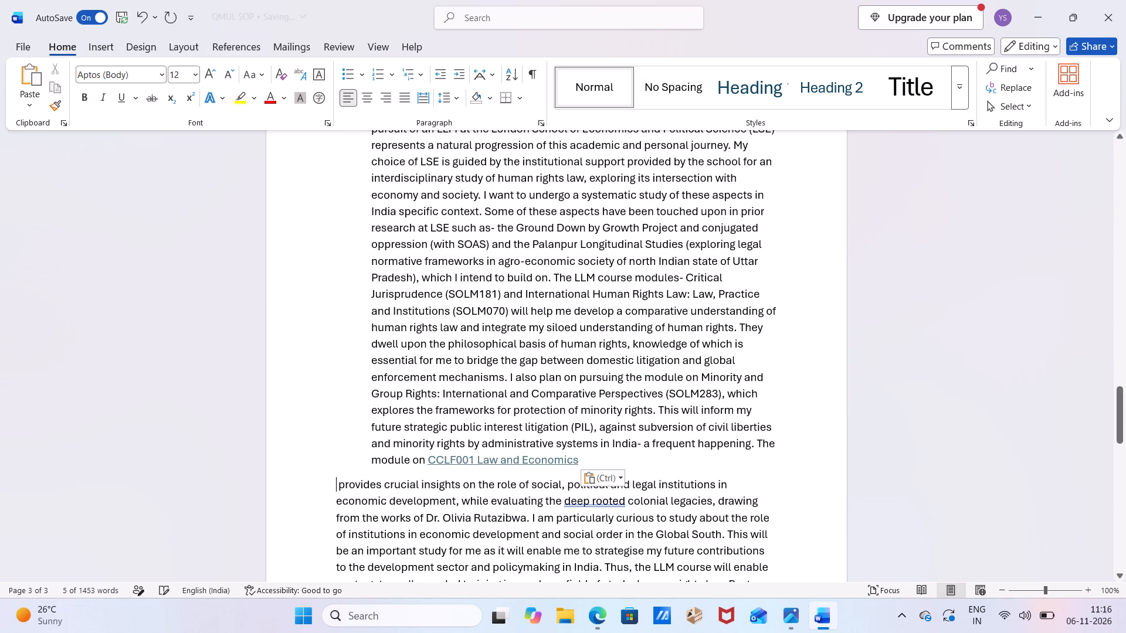
{"action": "key", "text": "BackSpace"}
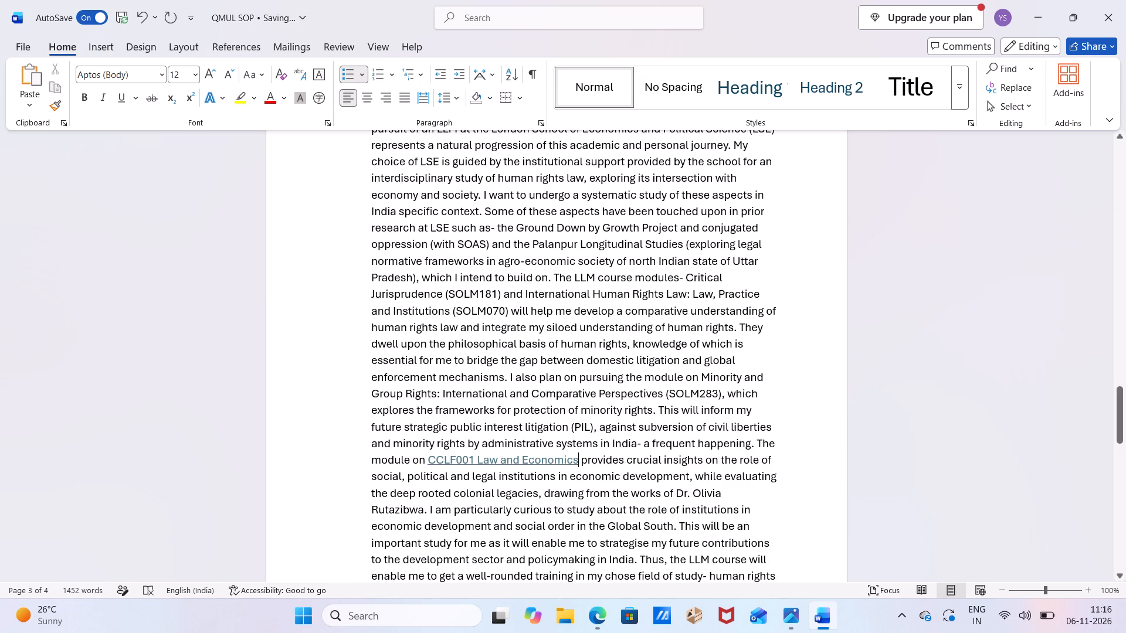
Remove the bullet and indent from the paragraph starting "Academic research during LLB degree".
{"action": "scroll", "coordinate": [379, 121], "scroll_direction": "up", "scroll_amount": 3}
{"action": "scroll", "coordinate": [548, 253], "scroll_direction": "up", "scroll_amount": 10}
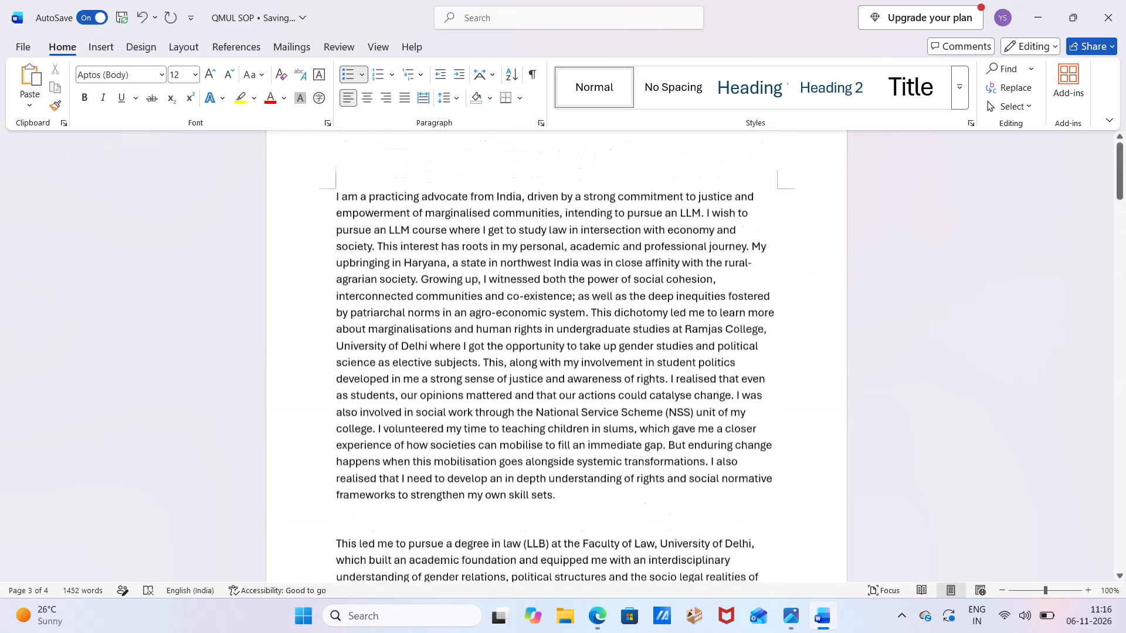
{"action": "scroll", "coordinate": [548, 253], "scroll_direction": "down", "scroll_amount": 3}
{"action": "scroll", "coordinate": [548, 253], "scroll_direction": "up", "scroll_amount": 1}
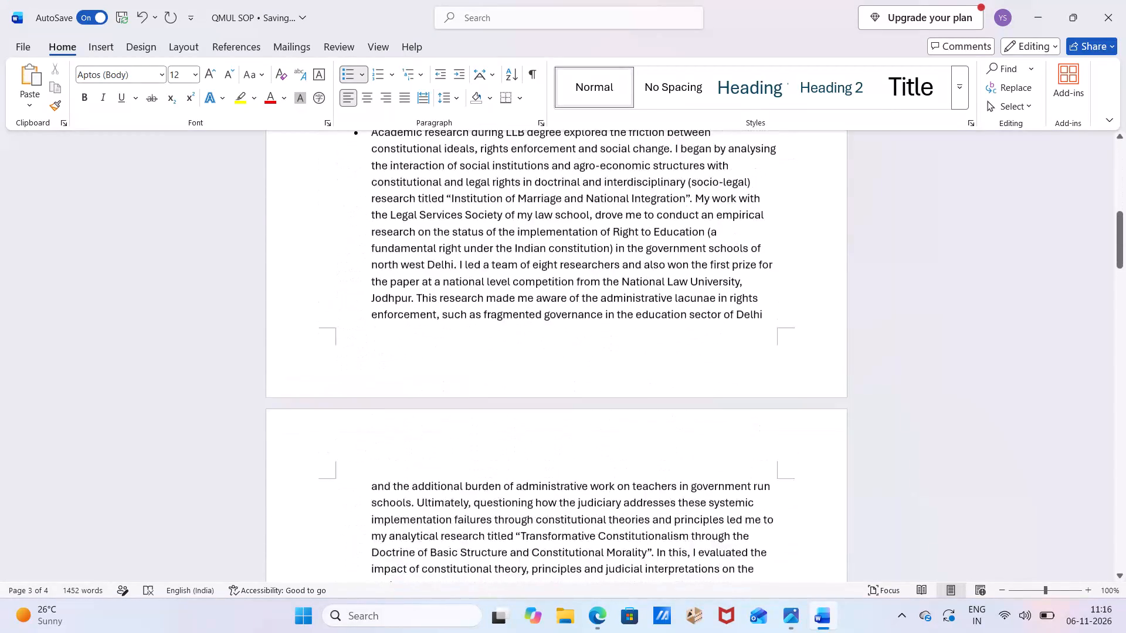
{"action": "scroll", "coordinate": [548, 253], "scroll_direction": "up", "scroll_amount": 4}
{"action": "left_click", "coordinate": [369, 277]}
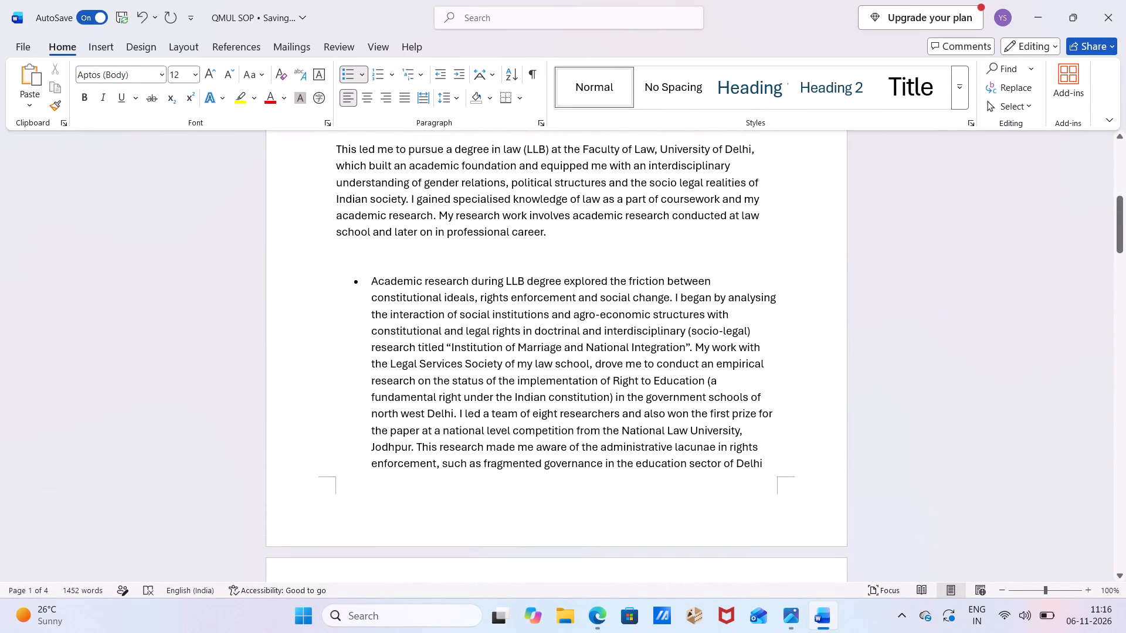
{"action": "key", "text": "BackSpace"}
{"action": "key", "text": "BackSpace"}
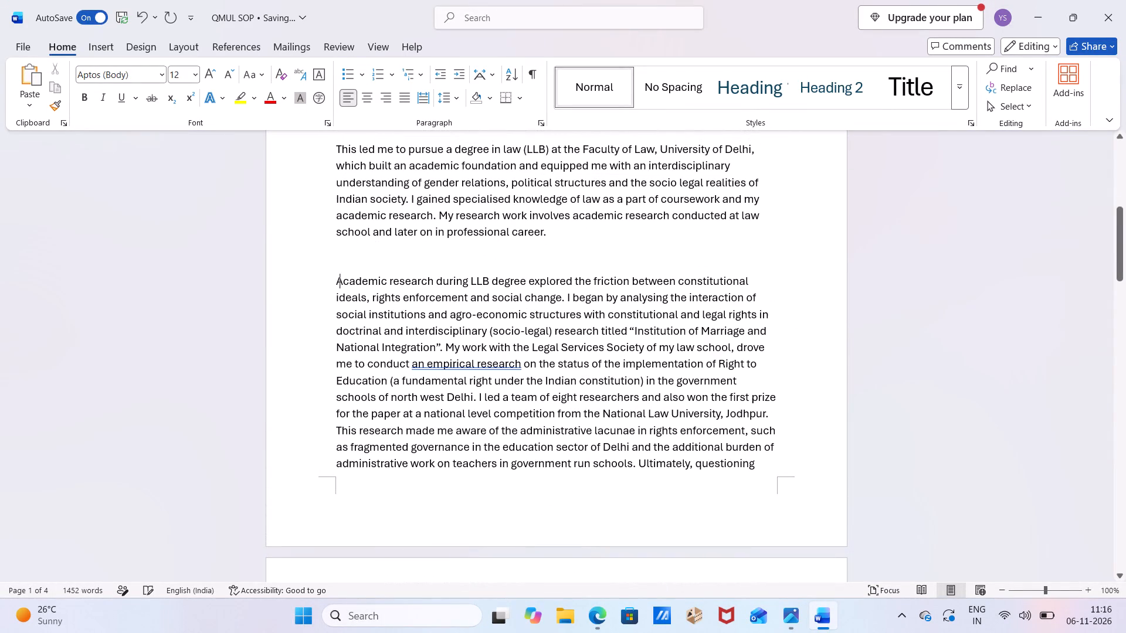
Remove the underline from the pasted "CCLF001 Law and Economics" text in the module sentence.
{"action": "scroll", "coordinate": [369, 277], "scroll_direction": "down", "scroll_amount": 7}
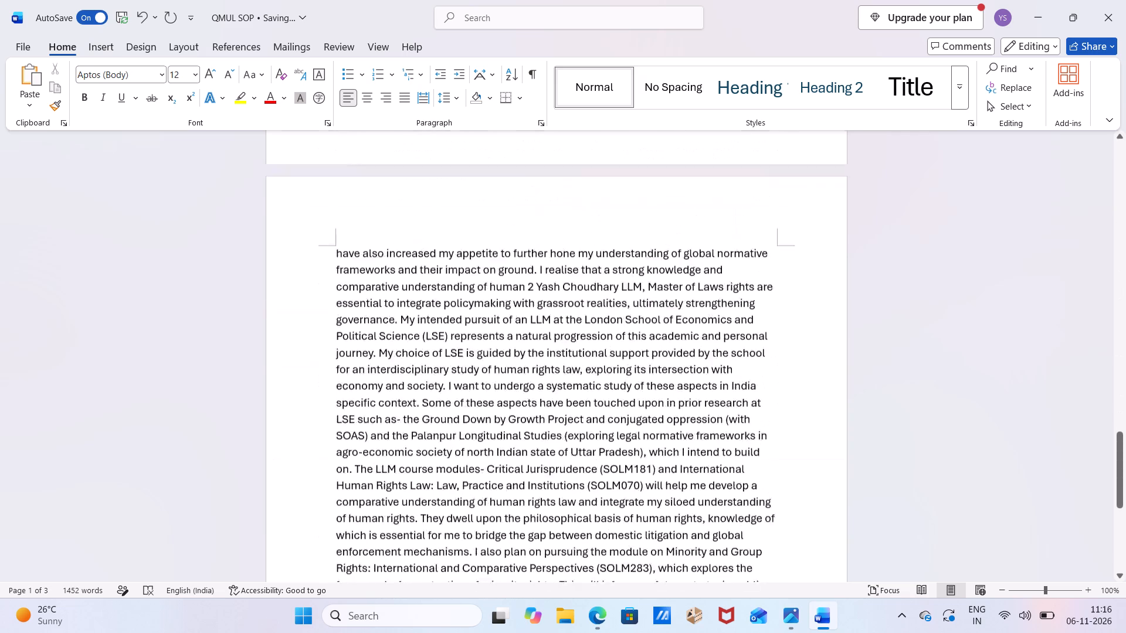
{"action": "scroll", "coordinate": [369, 277], "scroll_direction": "down", "scroll_amount": 1}
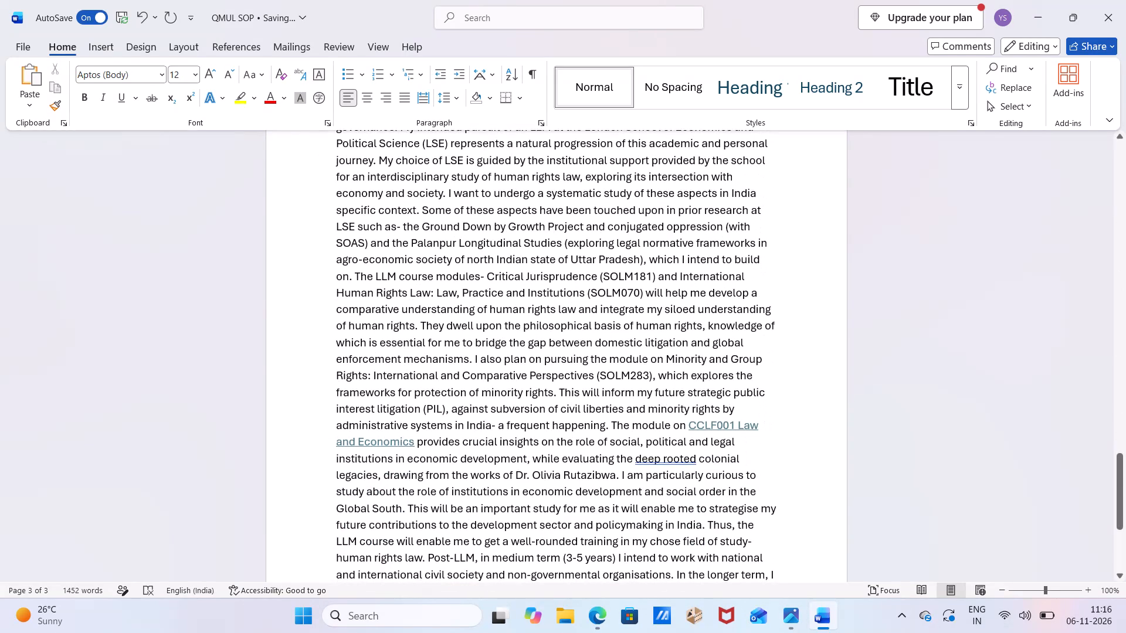
{"action": "left_click", "coordinate": [689, 426]}
{"action": "key", "text": "shift+Down"}
{"action": "key", "text": "shift+Left"}
{"action": "key", "text": "shift+Left"}
{"action": "key", "text": "shift+Left"}
{"action": "key", "text": "shift+Left"}
{"action": "key", "text": "shift+Left"}
{"action": "key", "text": "shift+Left"}
{"action": "key", "text": "shift+Left"}
{"action": "key", "text": "shift+Left"}
{"action": "key", "text": "shift+Left"}
{"action": "key", "text": "shift+Left"}
{"action": "key", "text": "shift+Left"}
{"action": "key", "text": "shift+Left"}
{"action": "key", "text": "shift+Left"}
{"action": "key", "text": "shift+Left"}
{"action": "key", "text": "shift+Left"}
{"action": "key", "text": "shift+Left"}
{"action": "key", "text": "shift+Left"}
{"action": "key", "text": "shift+Left"}
{"action": "key", "text": "shift+Left"}
{"action": "key", "text": "shift+Left"}
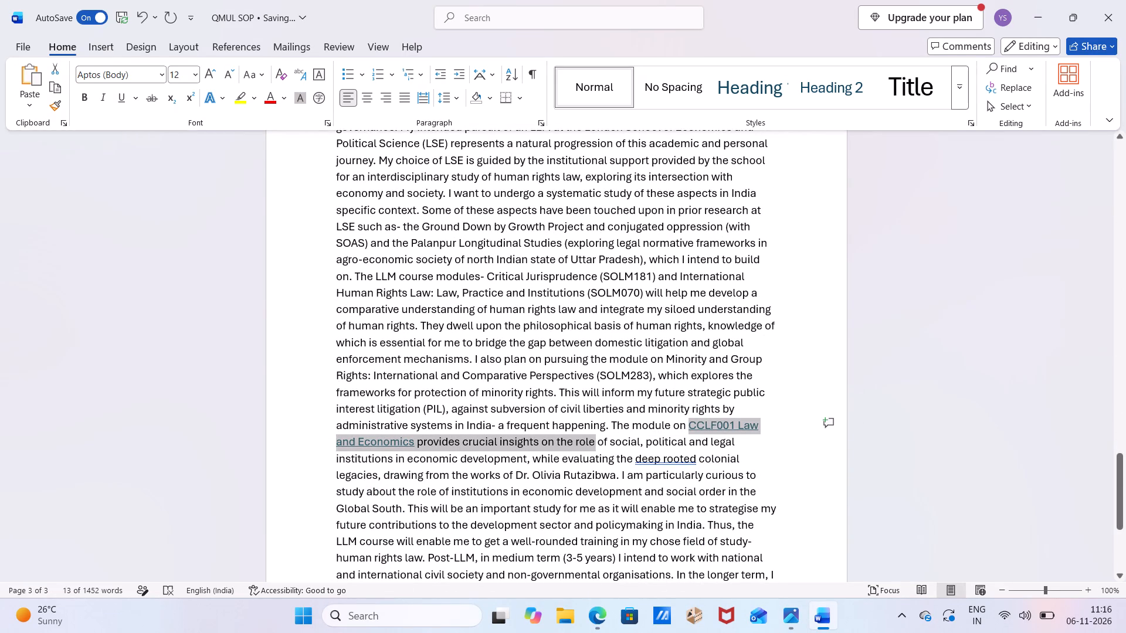
{"action": "key", "text": "shift+Left"}
{"action": "key", "text": "shift+Left"}
{"action": "key", "text": "shift+Left"}
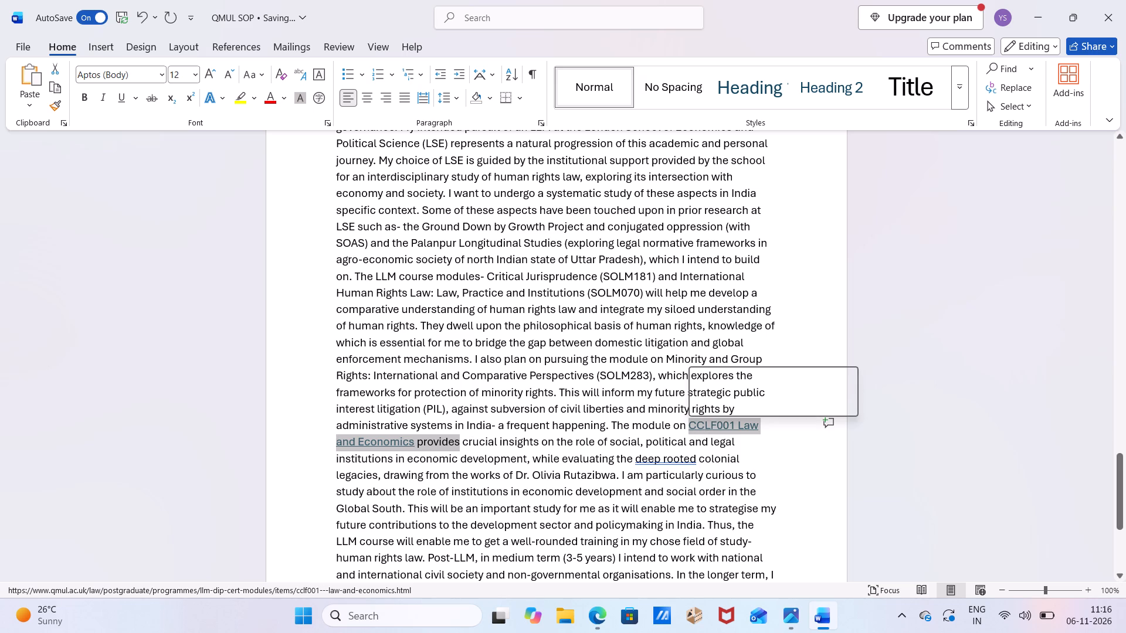
{"action": "key", "text": "ctrl+u"}
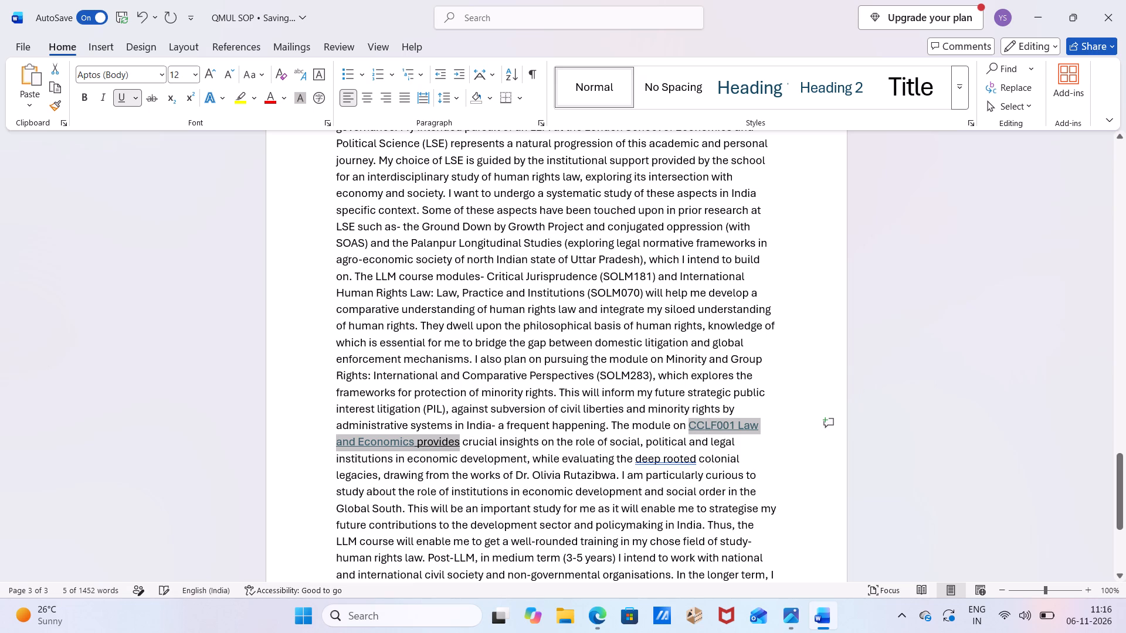
{"action": "key", "text": "ctrl+u"}
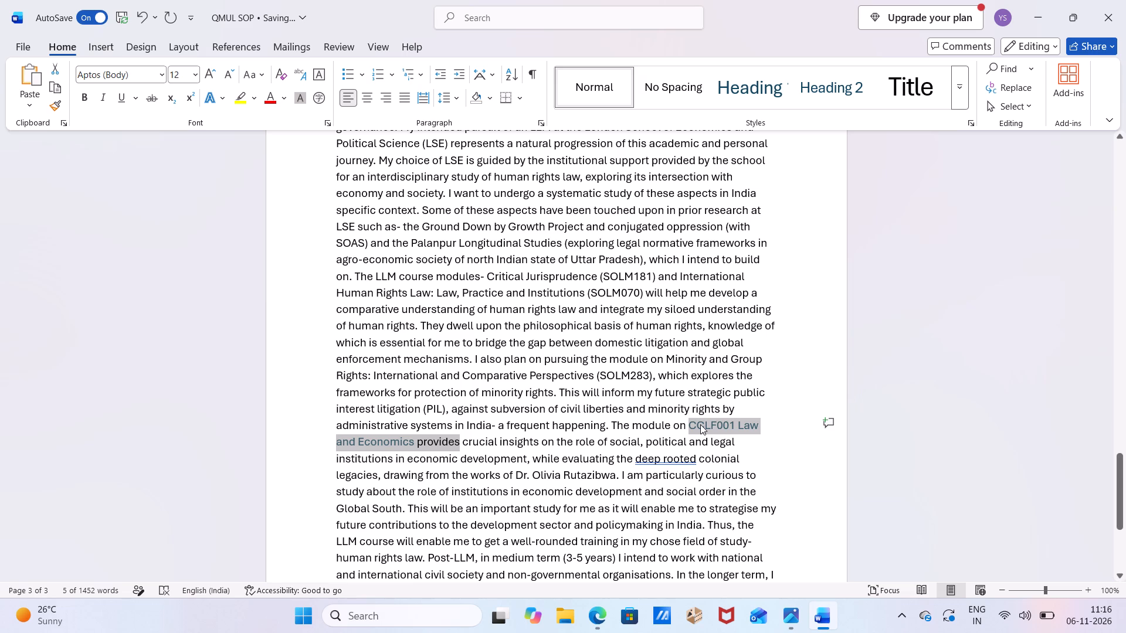
Set the font colour of "CCLF001 Law and Economics provides" to black.
{"action": "right_click", "coordinate": [700, 424]}
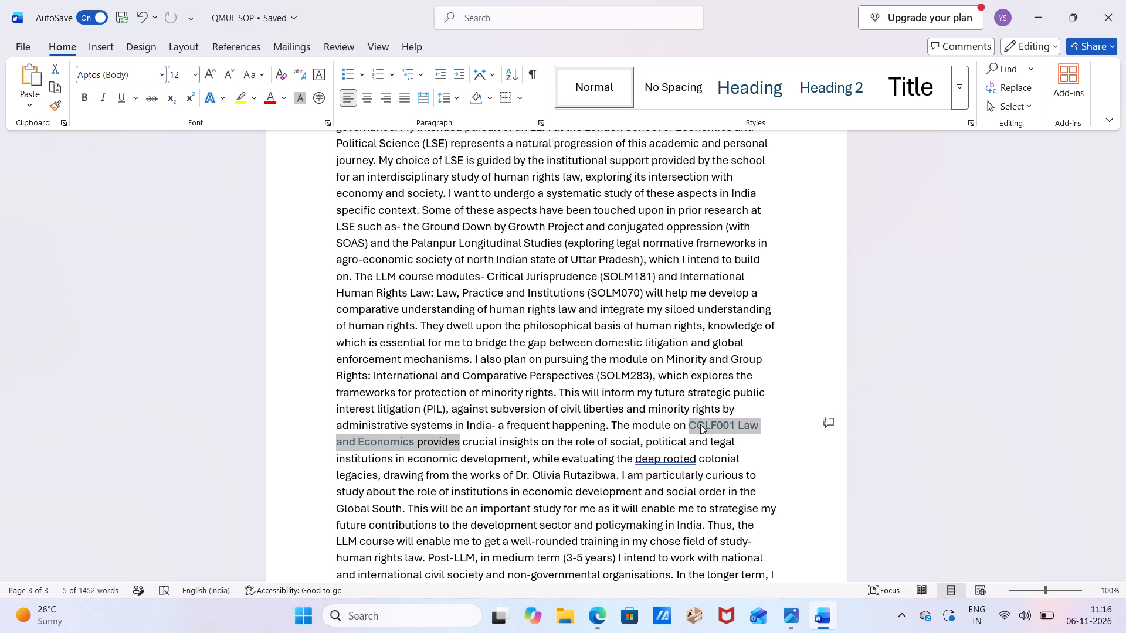
{"action": "left_click", "coordinate": [794, 469]}
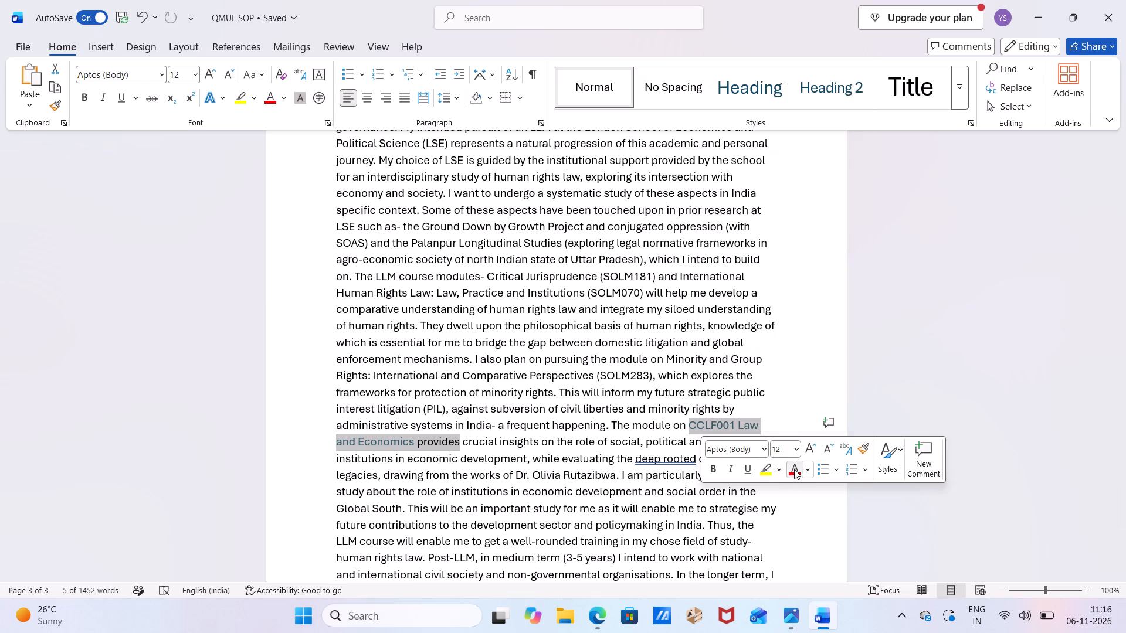
{"action": "left_click", "coordinate": [811, 469]}
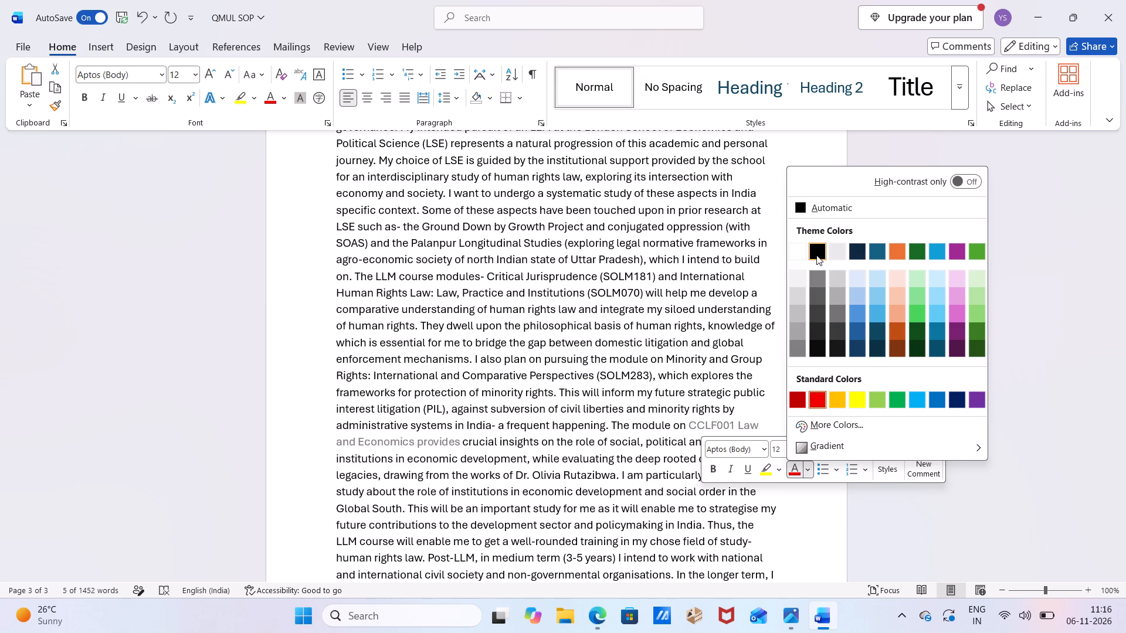
{"action": "left_click", "coordinate": [816, 255]}
{"action": "left_click", "coordinate": [622, 338]}
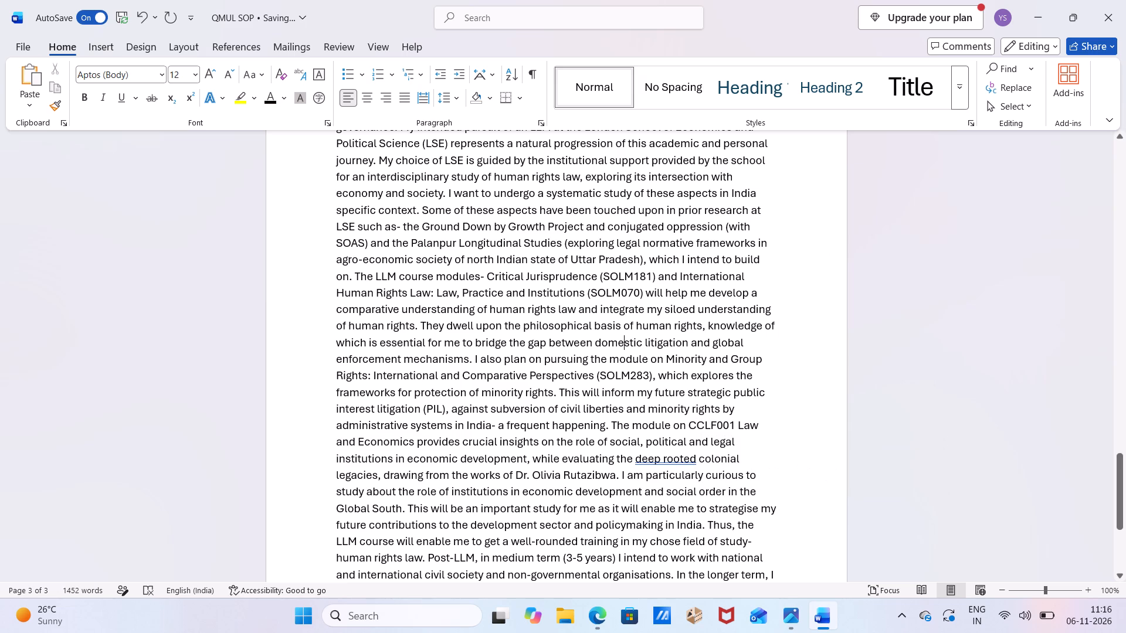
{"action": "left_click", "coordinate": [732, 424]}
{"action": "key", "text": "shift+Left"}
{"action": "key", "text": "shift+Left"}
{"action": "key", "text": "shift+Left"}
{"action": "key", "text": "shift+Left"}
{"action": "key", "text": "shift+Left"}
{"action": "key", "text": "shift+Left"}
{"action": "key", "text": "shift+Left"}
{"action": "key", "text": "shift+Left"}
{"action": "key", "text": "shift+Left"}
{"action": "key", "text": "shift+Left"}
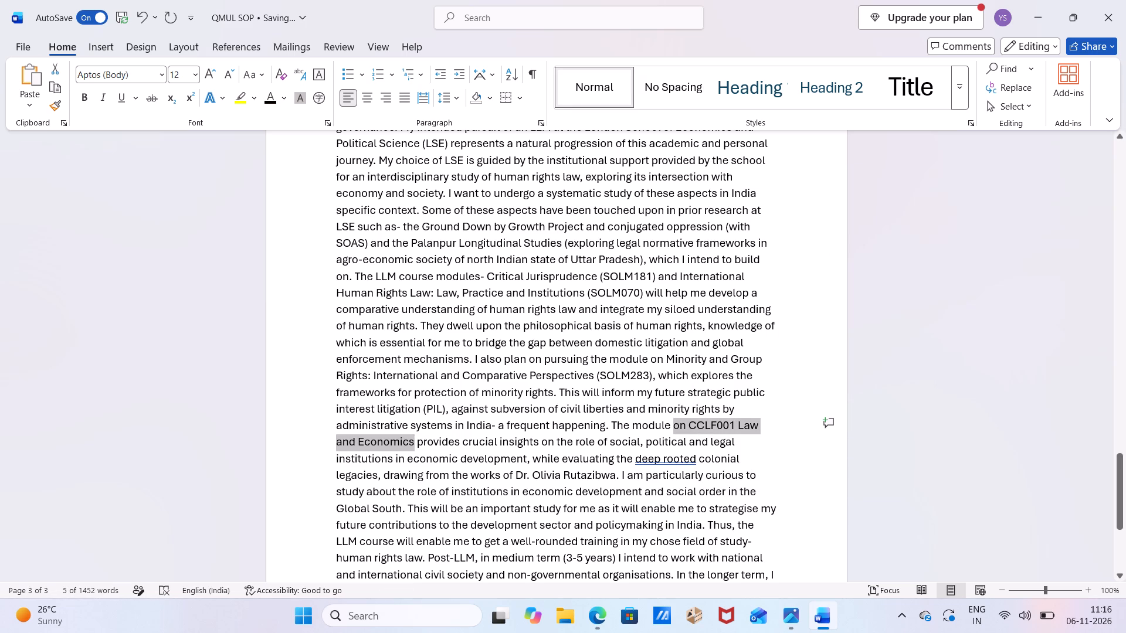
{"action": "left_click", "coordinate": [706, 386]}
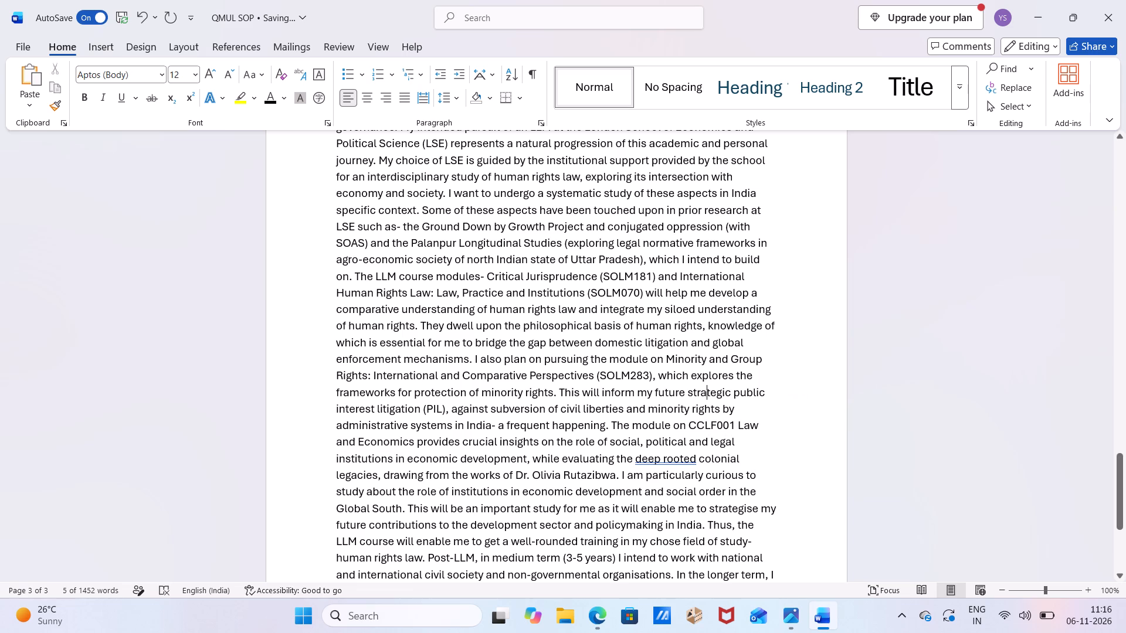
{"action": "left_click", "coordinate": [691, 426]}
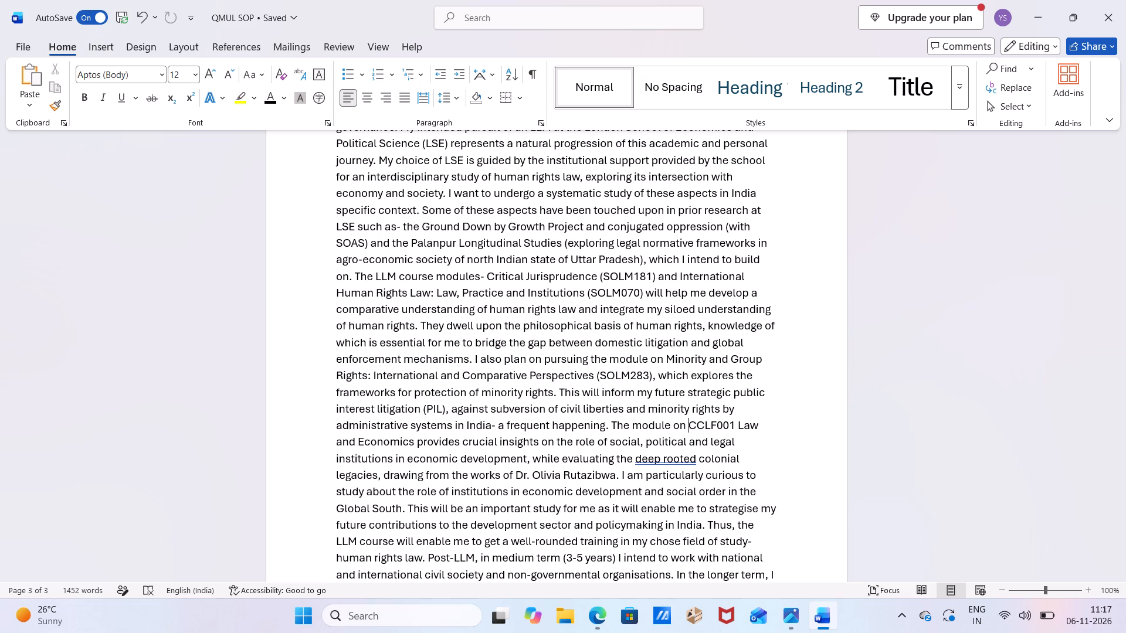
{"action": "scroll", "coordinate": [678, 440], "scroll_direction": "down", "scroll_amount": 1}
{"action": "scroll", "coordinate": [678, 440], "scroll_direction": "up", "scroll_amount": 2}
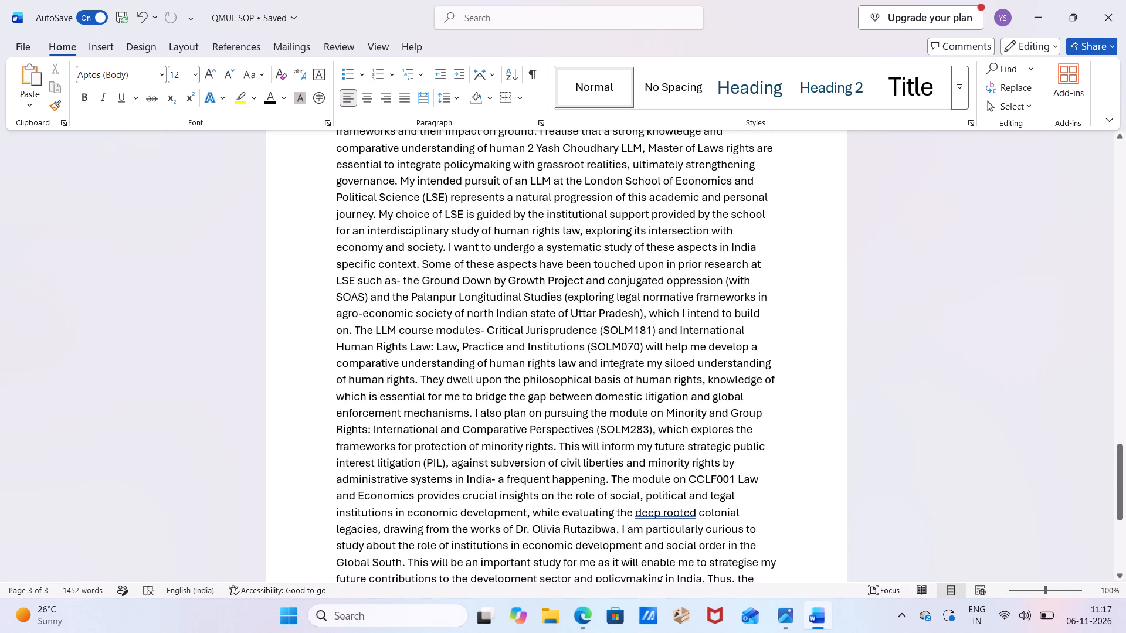
Delete the sentences from "I want to undergo a systematic study" through "which I intend to build on." before "The LLM course modules".
{"action": "left_click", "coordinate": [449, 248]}
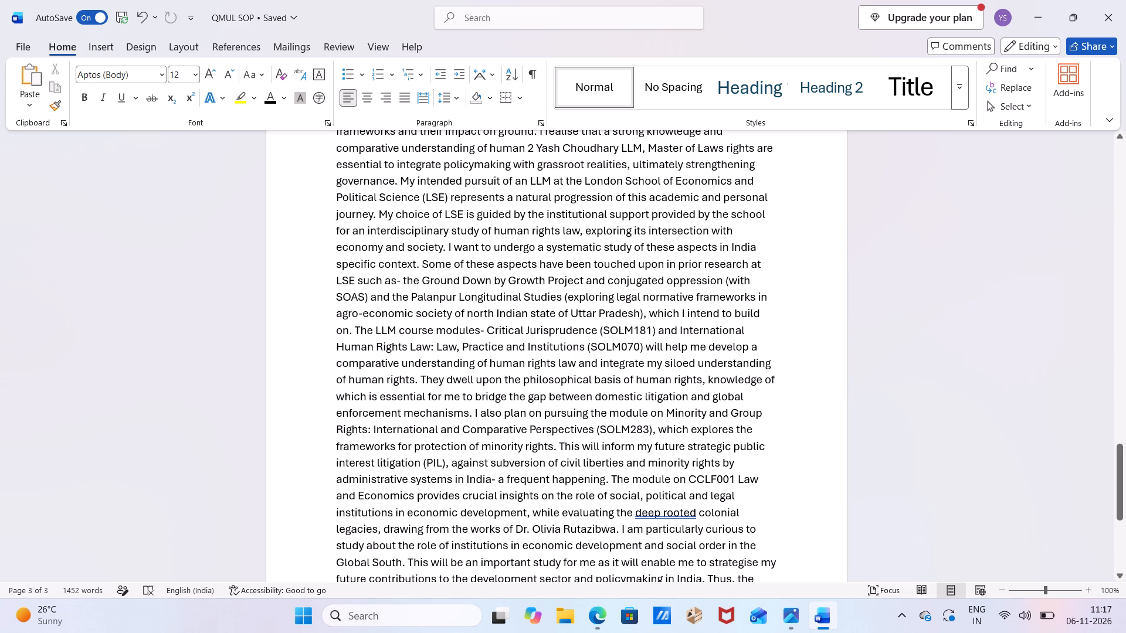
{"action": "key", "text": "shift+Down"}
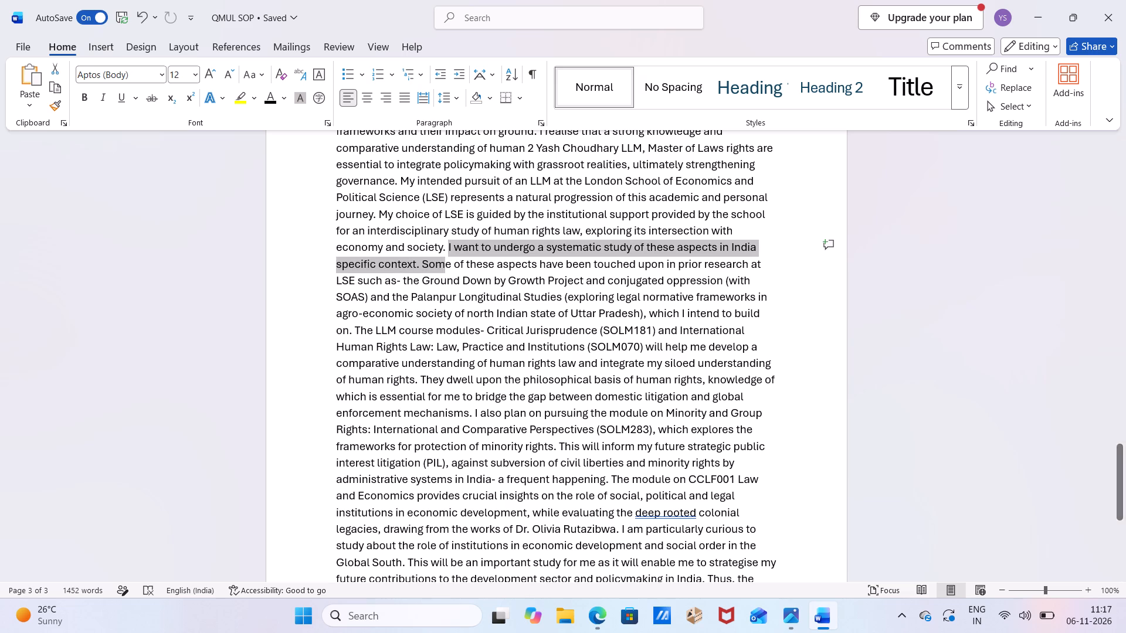
{"action": "key", "text": "shift+Down"}
{"action": "key", "text": "shift+Down"}
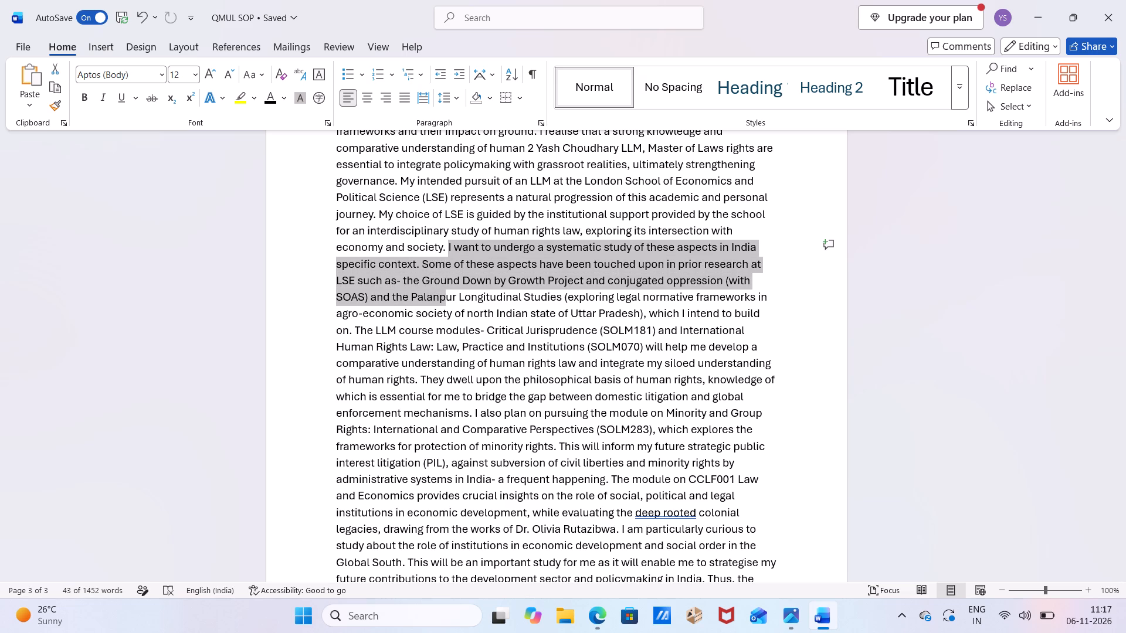
{"action": "key", "text": "shift+Down"}
{"action": "key", "text": "shift+Down"}
{"action": "key", "text": "shift+Left"}
{"action": "key", "text": "shift+Left"}
{"action": "key", "text": "shift+Left"}
{"action": "key", "text": "shift+Left"}
{"action": "key", "text": "shift+Left"}
{"action": "key", "text": "shift+Left"}
{"action": "key", "text": "shift+Left"}
{"action": "key", "text": "shift+Left"}
{"action": "key", "text": "shift+Left"}
{"action": "key", "text": "shift+Left"}
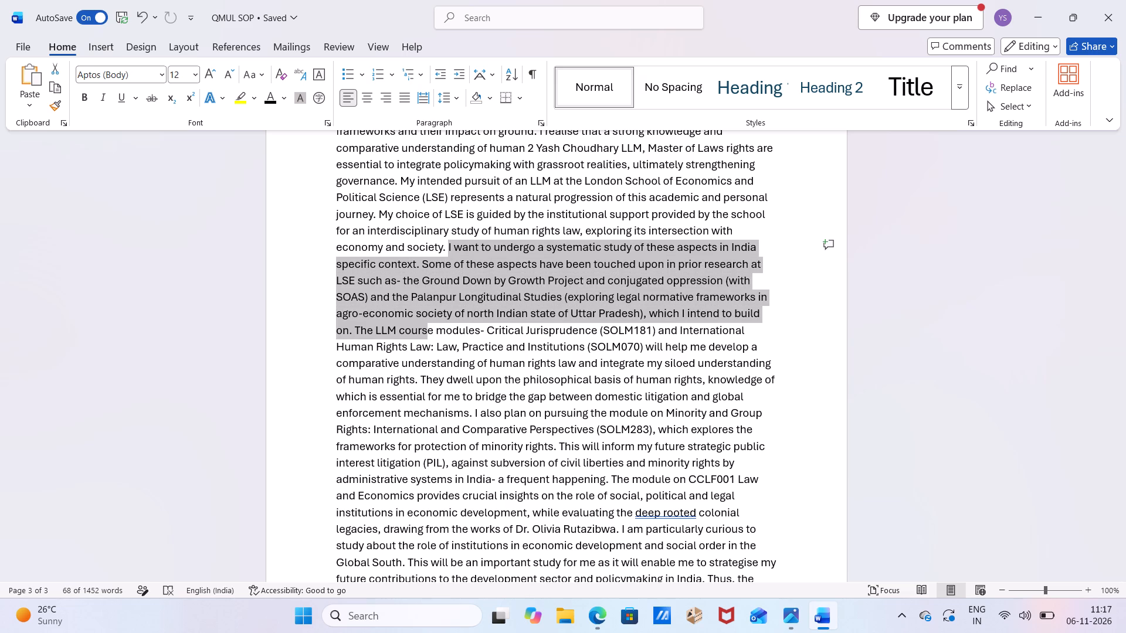
{"action": "key", "text": "shift+Left"}
{"action": "key", "text": "shift+Left"}
{"action": "key", "text": "shift+Left"}
{"action": "key", "text": "shift+Left"}
{"action": "key", "text": "shift+Left"}
{"action": "key", "text": "shift+Left"}
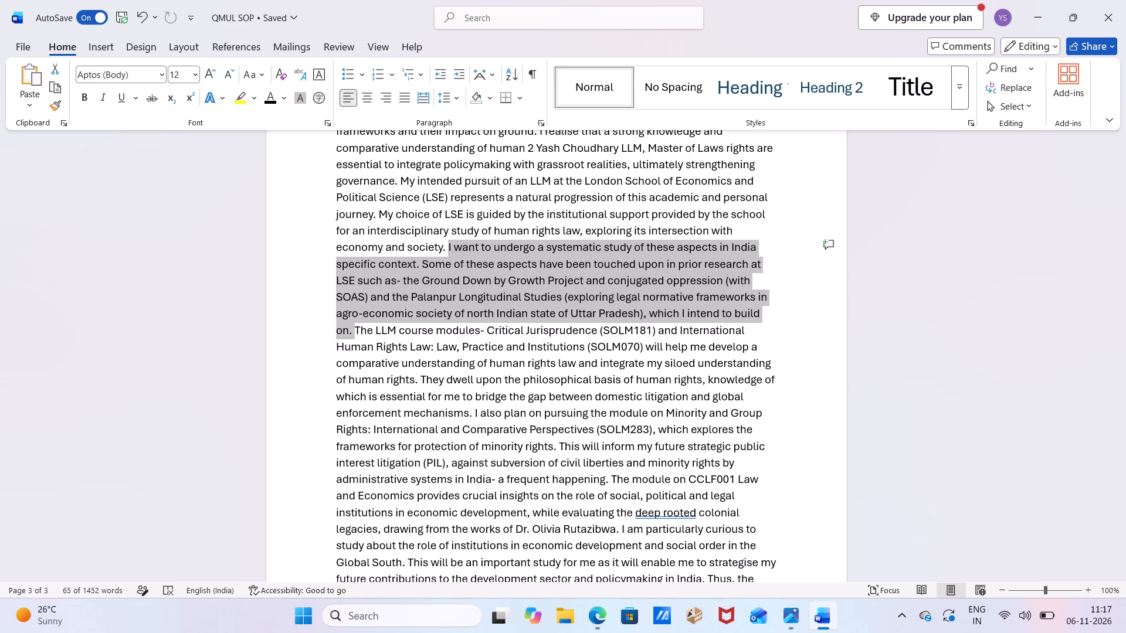
{"action": "key", "text": "BackSpace"}
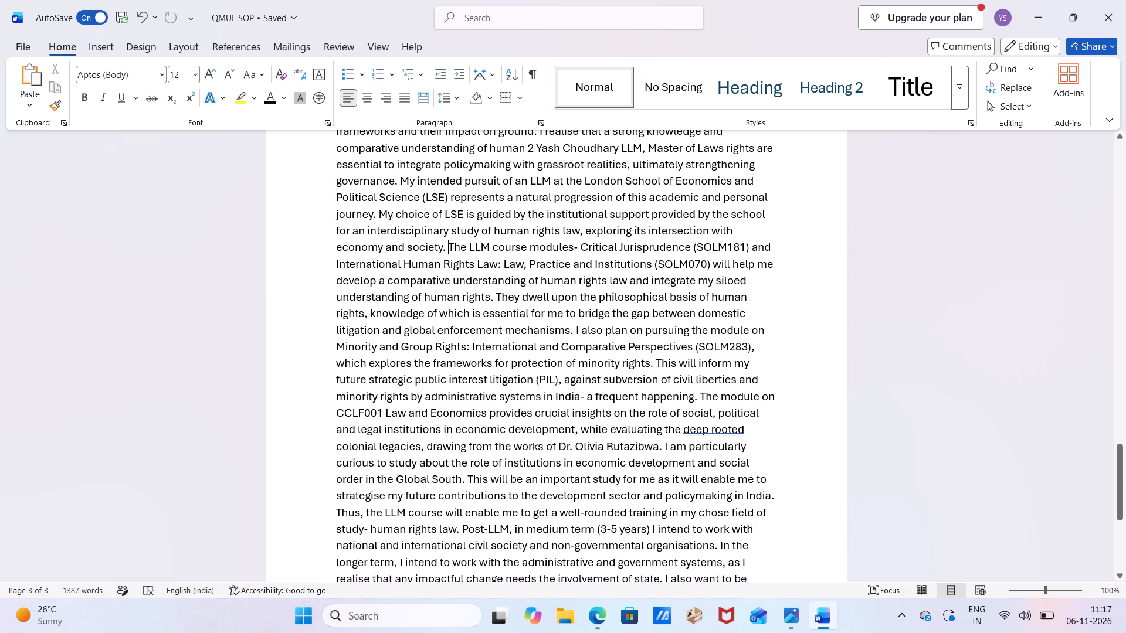
Replace the text from "The module on CCLF001 Law and Economics" through "social order in the Global South." with a paragraph break.
{"action": "scroll", "coordinate": [612, 298], "scroll_direction": "down", "scroll_amount": 1}
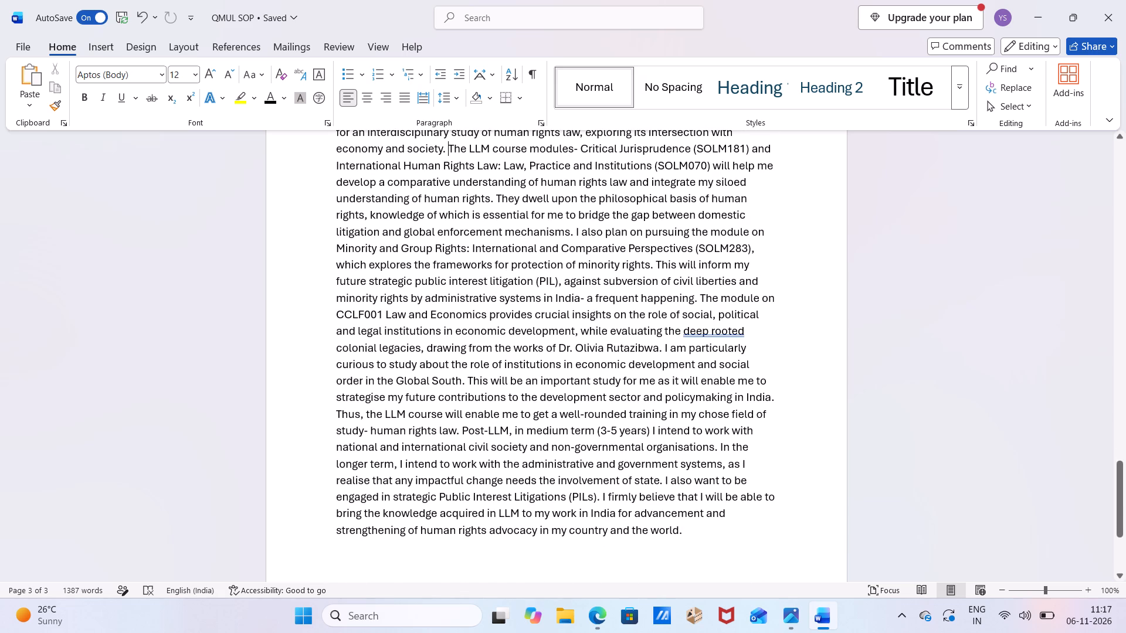
{"action": "left_click", "coordinate": [702, 297]}
{"action": "key", "text": "shift+Down"}
{"action": "key", "text": "shift+Down"}
{"action": "key", "text": "shift+Down"}
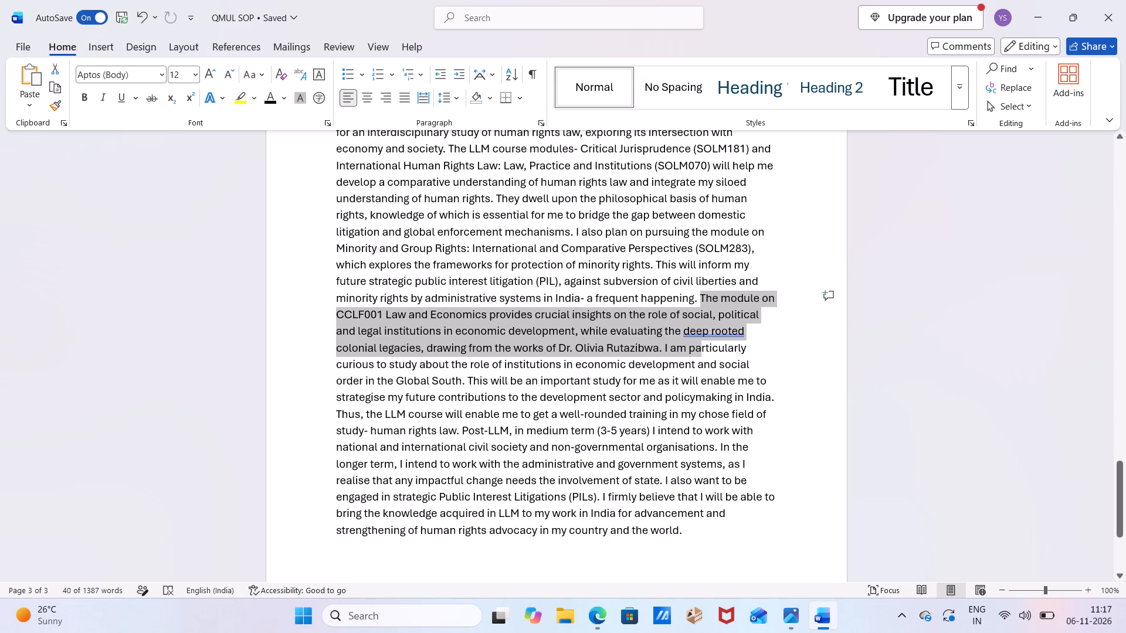
{"action": "key", "text": "shift+Down"}
{"action": "key", "text": "shift+Down"}
{"action": "key", "text": "shift+Left"}
{"action": "key", "text": "shift+Left"}
{"action": "key", "text": "shift+Left"}
{"action": "key", "text": "shift+Left"}
{"action": "key", "text": "shift+Left"}
{"action": "key", "text": "shift+Left"}
{"action": "key", "text": "shift+Left"}
{"action": "key", "text": "shift+Left"}
{"action": "key", "text": "shift+Left"}
{"action": "key", "text": "shift+Left"}
{"action": "key", "text": "shift+Left"}
{"action": "key", "text": "shift+Left"}
{"action": "key", "text": "shift+Left"}
{"action": "key", "text": "shift+Left"}
{"action": "key", "text": "shift+Left"}
{"action": "key", "text": "shift+Left"}
{"action": "key", "text": "shift+Left"}
{"action": "key", "text": "shift+Left"}
{"action": "key", "text": "shift+Left"}
{"action": "key", "text": "shift+Left"}
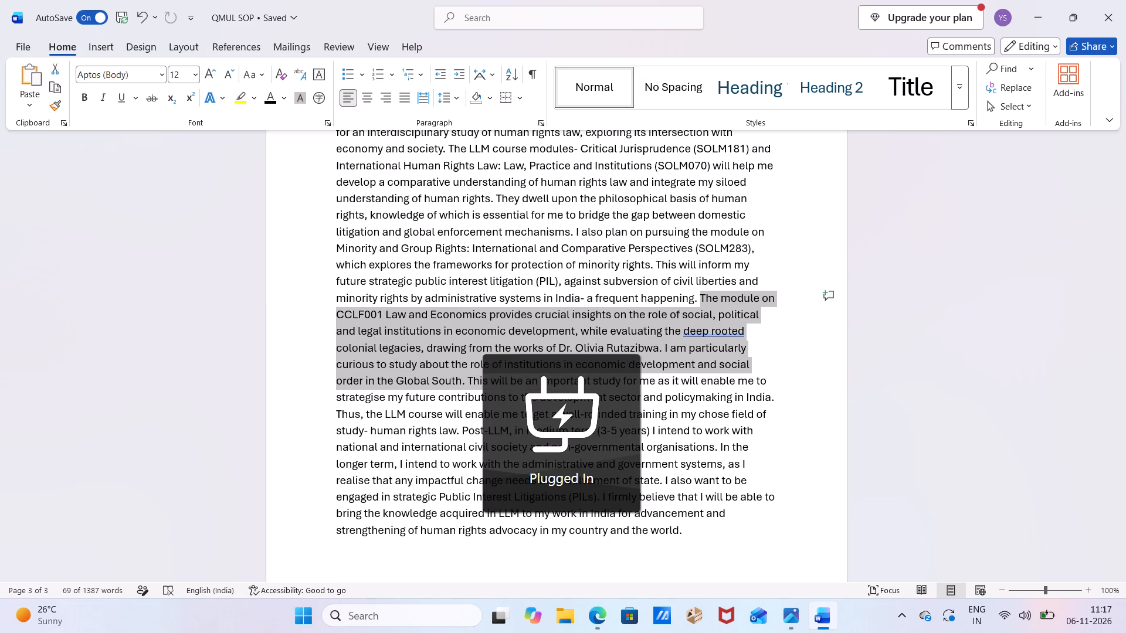
{"action": "key", "text": "shift+Left"}
{"action": "key", "text": "shift+Left"}
{"action": "key", "text": "shift+Left"}
{"action": "key", "text": "shift+Left"}
{"action": "key", "text": "Return"}
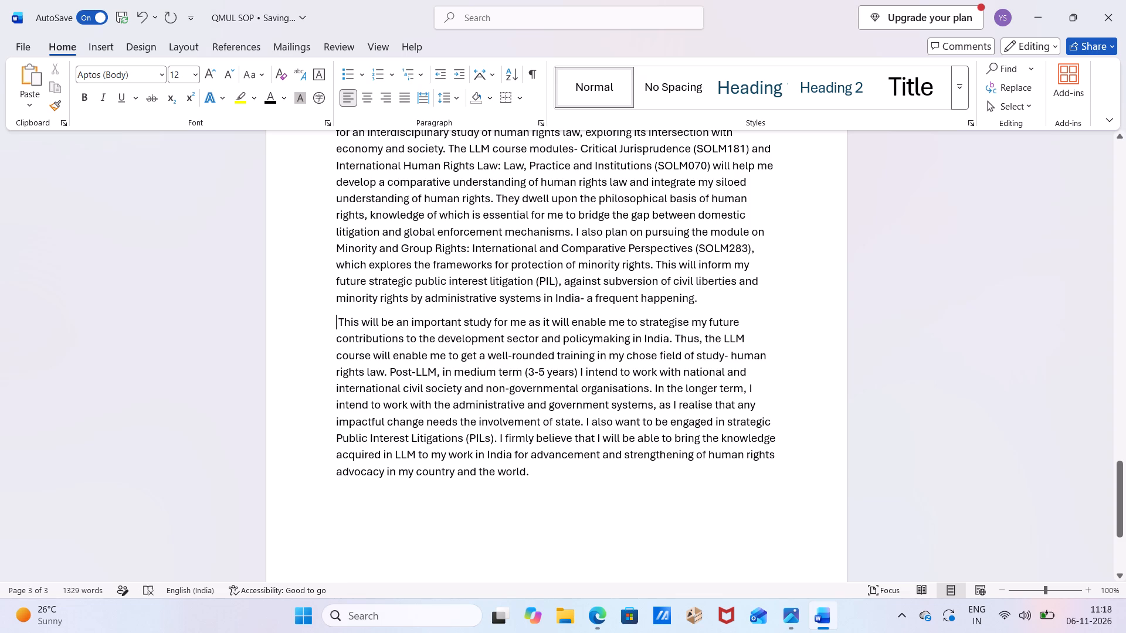
Delete the sentence "This will be an important study for me" through "policymaking in India." from the start of the final paragraph.
{"action": "key", "text": "shift+Down"}
{"action": "key", "text": "shift+Down"}
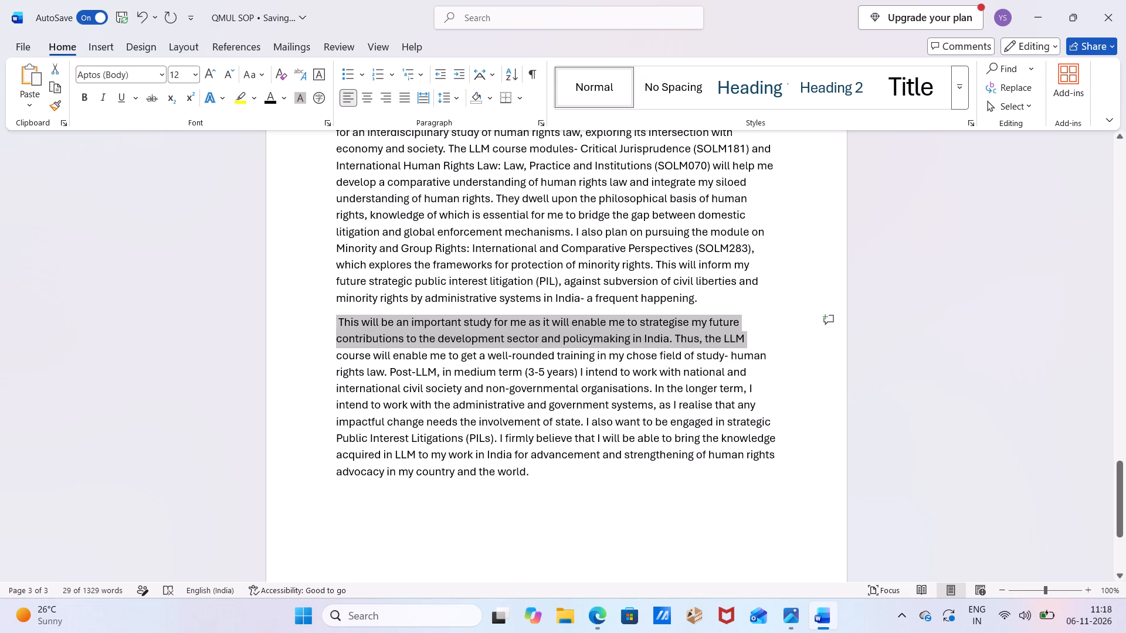
{"action": "key", "text": "shift+Left"}
{"action": "key", "text": "shift+Left"}
{"action": "key", "text": "shift+Left"}
{"action": "key", "text": "shift+Left"}
{"action": "key", "text": "shift+Left"}
{"action": "key", "text": "shift+Left"}
{"action": "key", "text": "shift+Left"}
{"action": "key", "text": "shift+Left"}
{"action": "key", "text": "shift+Left"}
{"action": "key", "text": "shift+Left"}
{"action": "key", "text": "shift+Left"}
{"action": "key", "text": "shift+Left"}
{"action": "key", "text": "shift+Left"}
{"action": "key", "text": "shift+Left"}
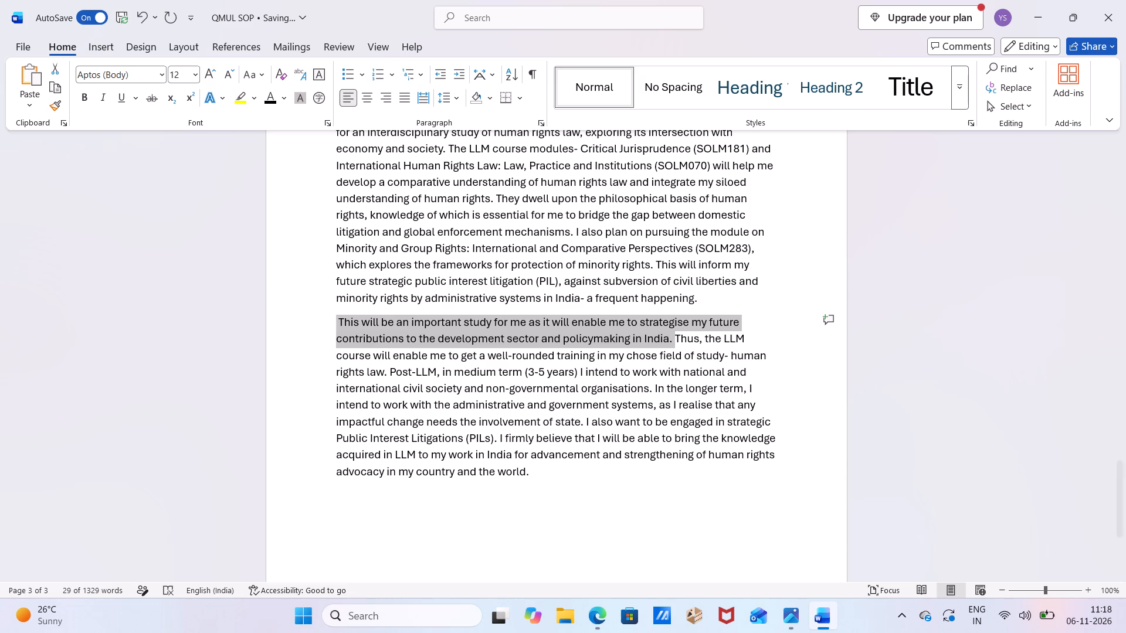
{"action": "key", "text": "shift+Left"}
{"action": "key", "text": "shift+Left"}
{"action": "key", "text": "shift+Right"}
{"action": "key", "text": "BackSpace"}
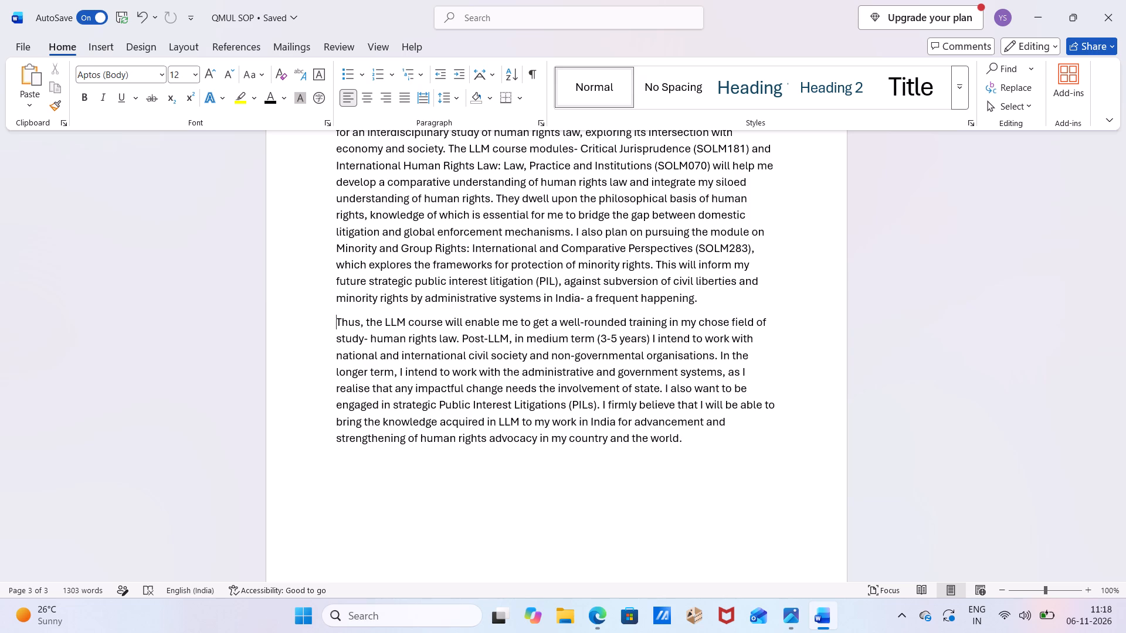
Reword the opening of the final paragraph from "Thus, the LLM course" to "The LLM course".
{"action": "left_click", "coordinate": [384, 321]}
{"action": "key", "text": "Left"}
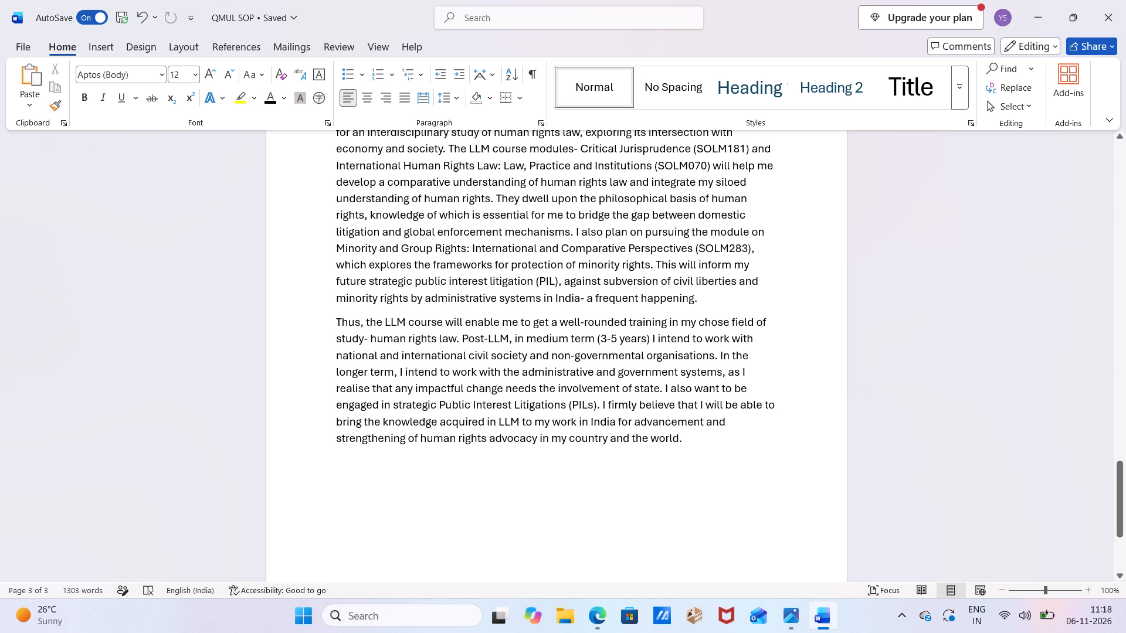
{"action": "key", "text": "BackSpace"}
{"action": "key", "text": "BackSpace"}
{"action": "key", "text": "BackSpace"}
{"action": "key", "text": "BackSpace"}
{"action": "key", "text": "BackSpace"}
{"action": "key", "text": "BackSpace"}
{"action": "key", "text": "BackSpace"}
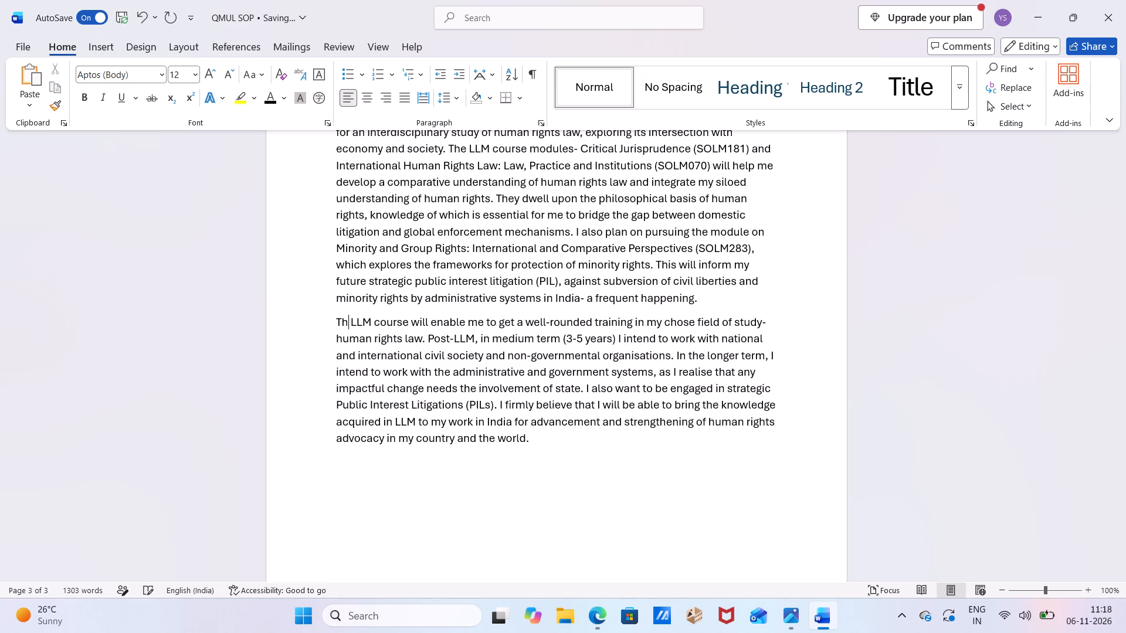
{"action": "key", "text": "e"}
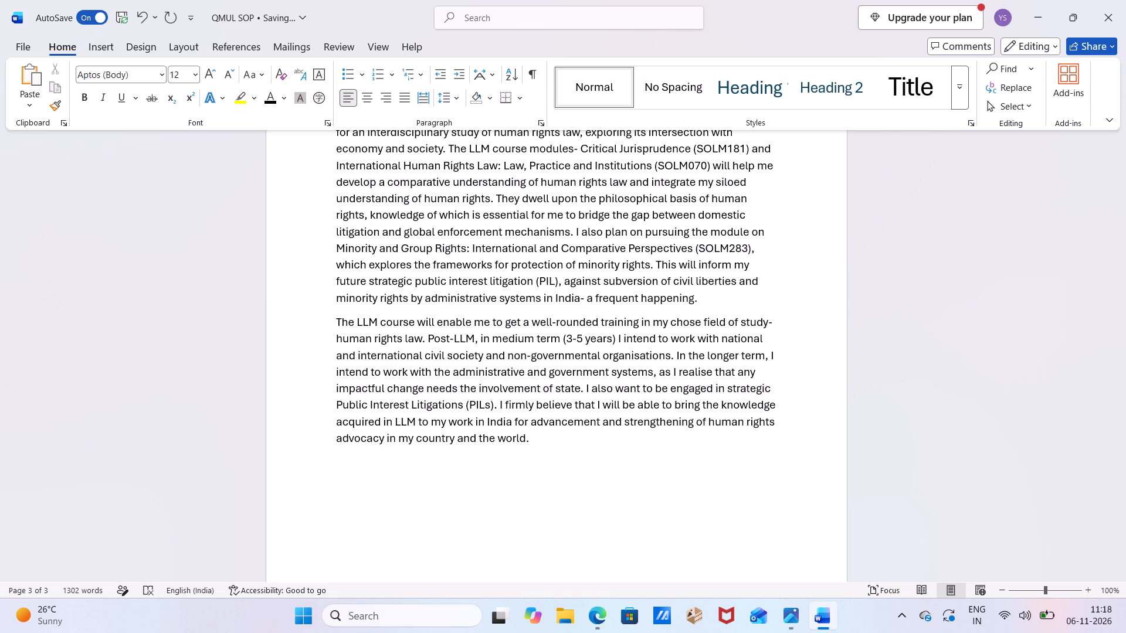
In the "My choice of" sentence, replace "LSE" with "QMUL" and "school" with "university".
{"action": "scroll", "coordinate": [384, 321], "scroll_direction": "up", "scroll_amount": 3}
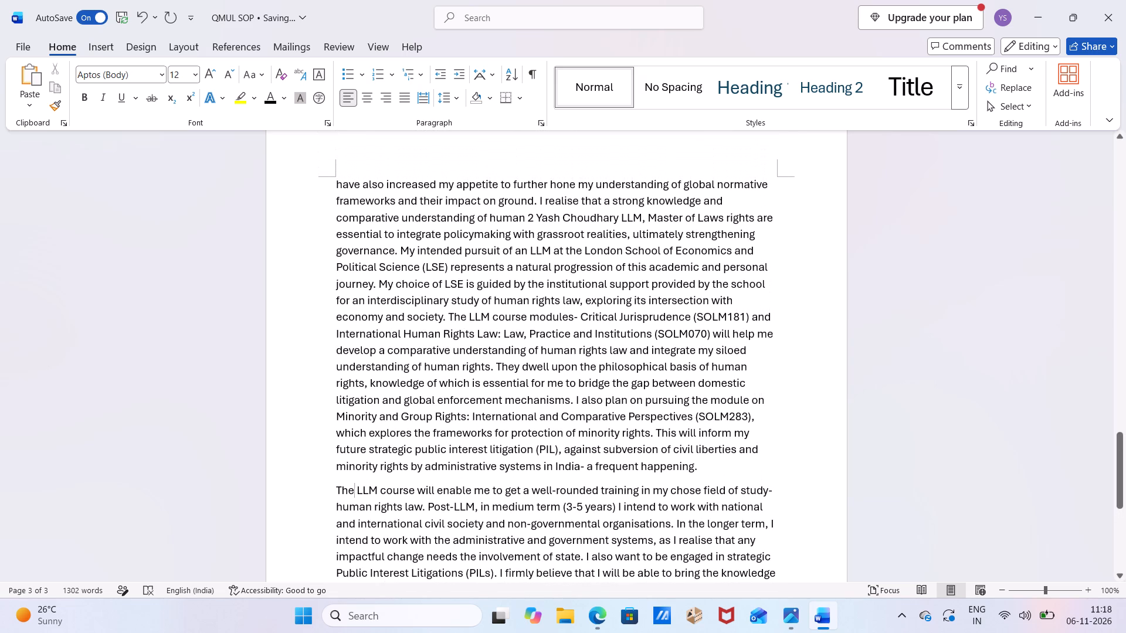
{"action": "scroll", "coordinate": [384, 321], "scroll_direction": "up", "scroll_amount": 1}
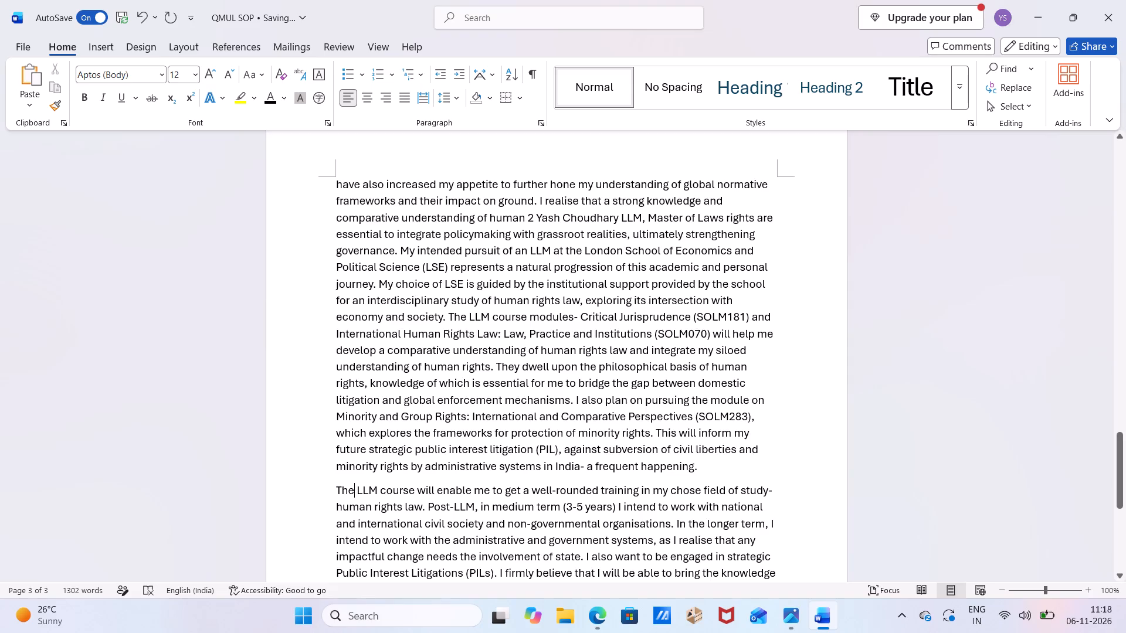
{"action": "double_click", "coordinate": [448, 283]}
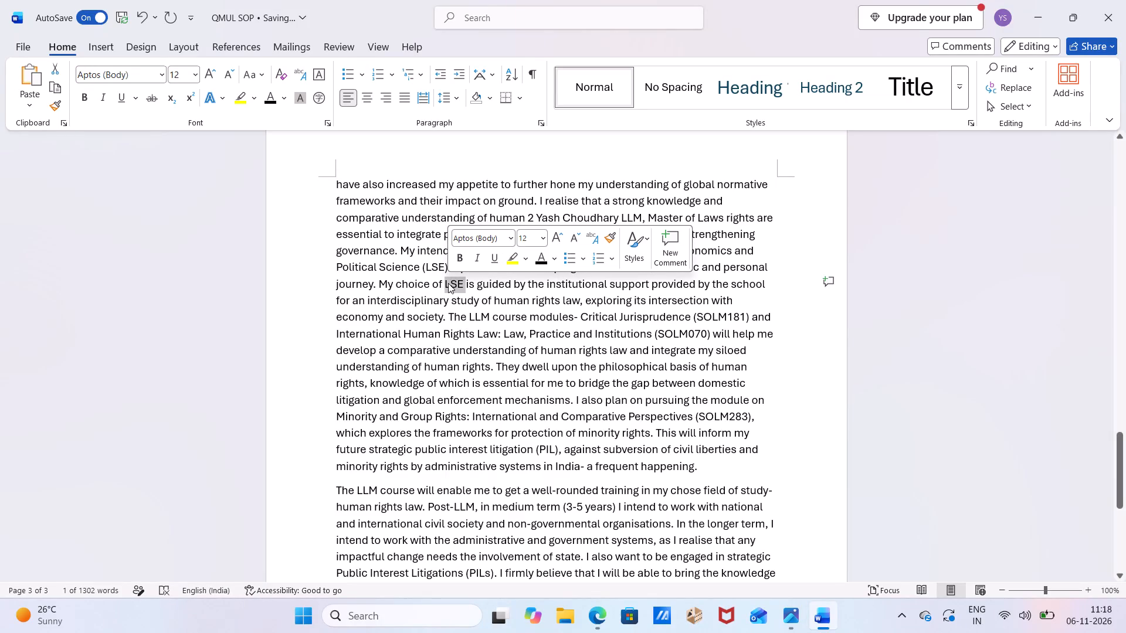
{"action": "type", "text": "QMUL"}
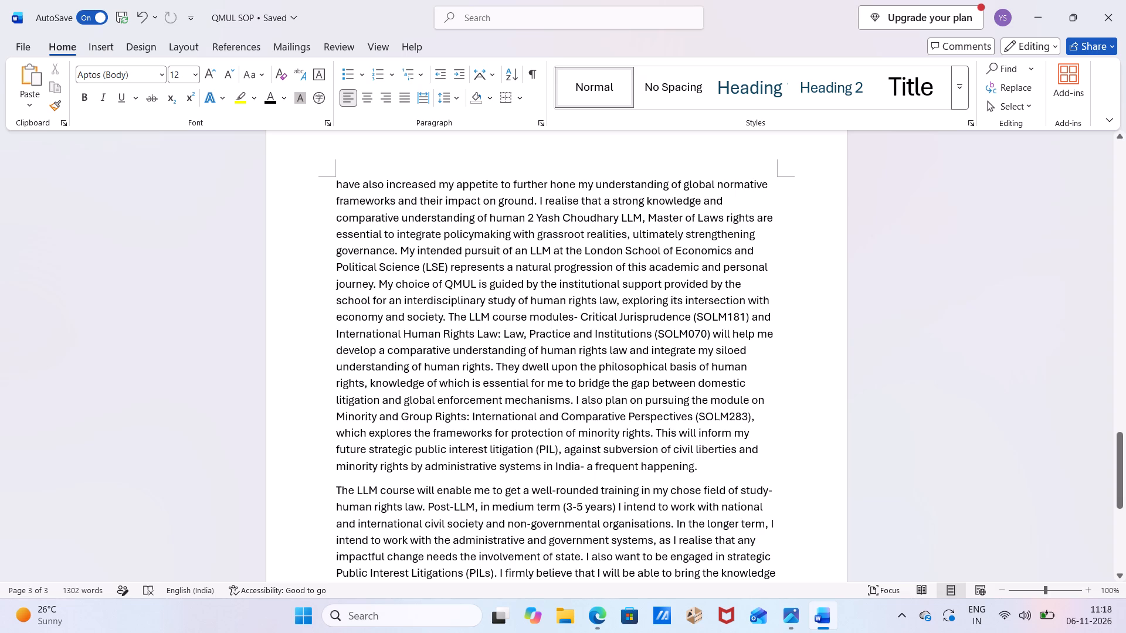
{"action": "double_click", "coordinate": [359, 304]}
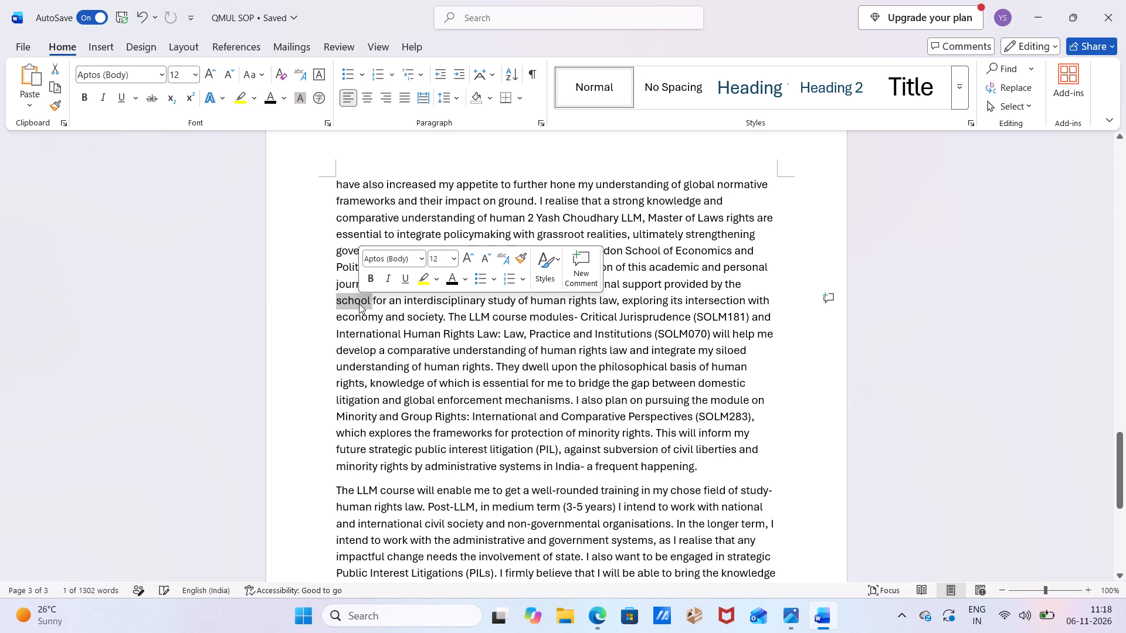
{"action": "type", "text": "uni"}
{"action": "type", "text": "versity"}
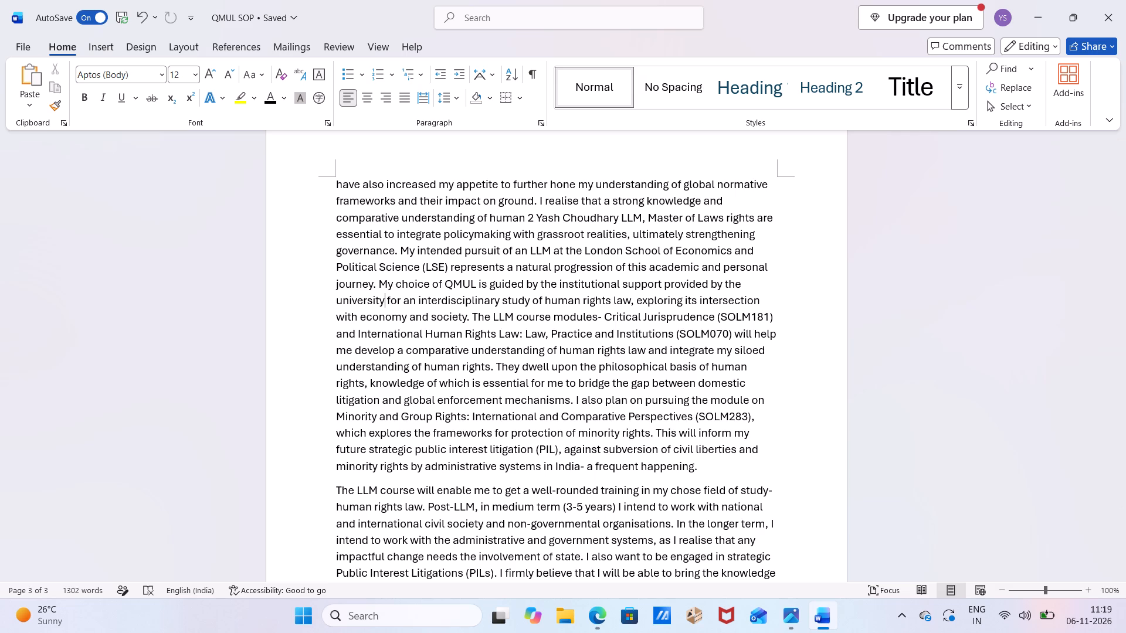
Replace "of human rights" after "integrate my siloed understanding" with "in the field".
{"action": "left_click", "coordinate": [414, 370]}
{"action": "key", "text": "shift+Right"}
{"action": "key", "text": "shift+Right"}
{"action": "key", "text": "shift+Right"}
{"action": "key", "text": "shift+Right"}
{"action": "key", "text": "shift+Right"}
{"action": "key", "text": "shift+Right"}
{"action": "key", "text": "shift+Right"}
{"action": "key", "text": "shift+Right"}
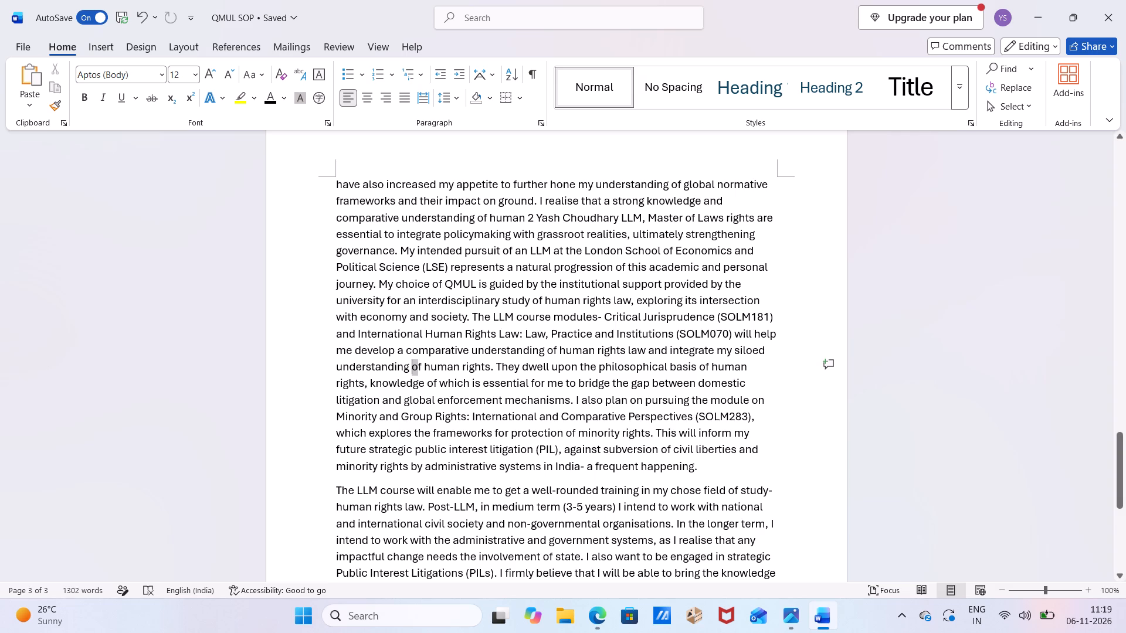
{"action": "key", "text": "shift+Right"}
{"action": "key", "text": "shift+Right"}
{"action": "key", "text": "shift+Right"}
{"action": "key", "text": "shift+Right"}
{"action": "key", "text": "shift+Right"}
{"action": "key", "text": "shift+Right"}
{"action": "key", "text": "shift+Right"}
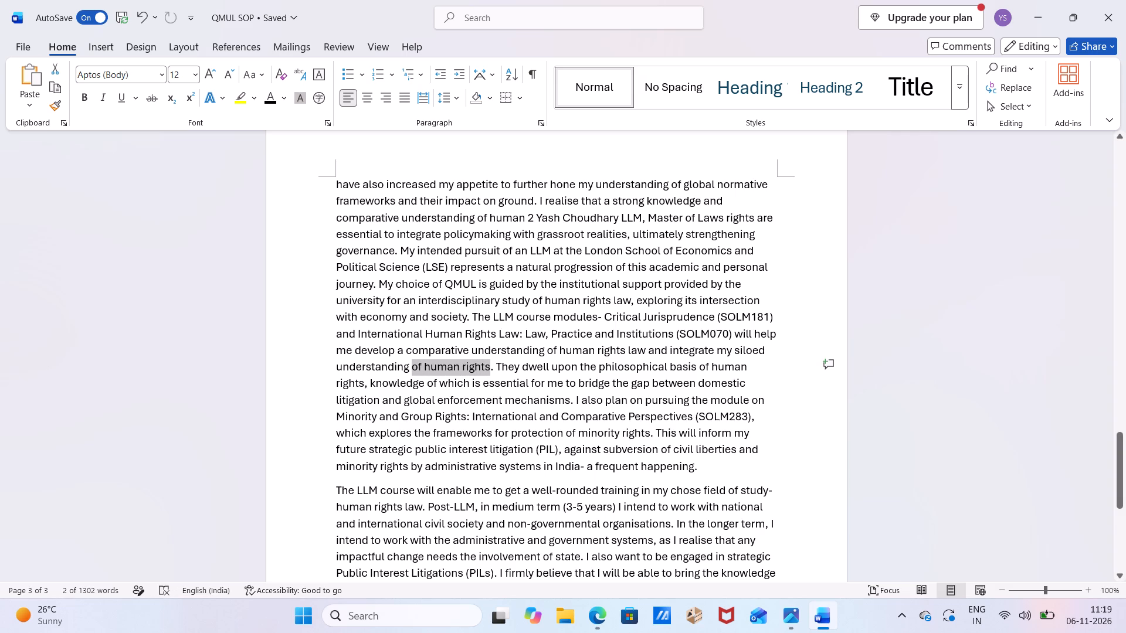
{"action": "type", "text": "in yt"}
{"action": "key", "text": "BackSpace"}
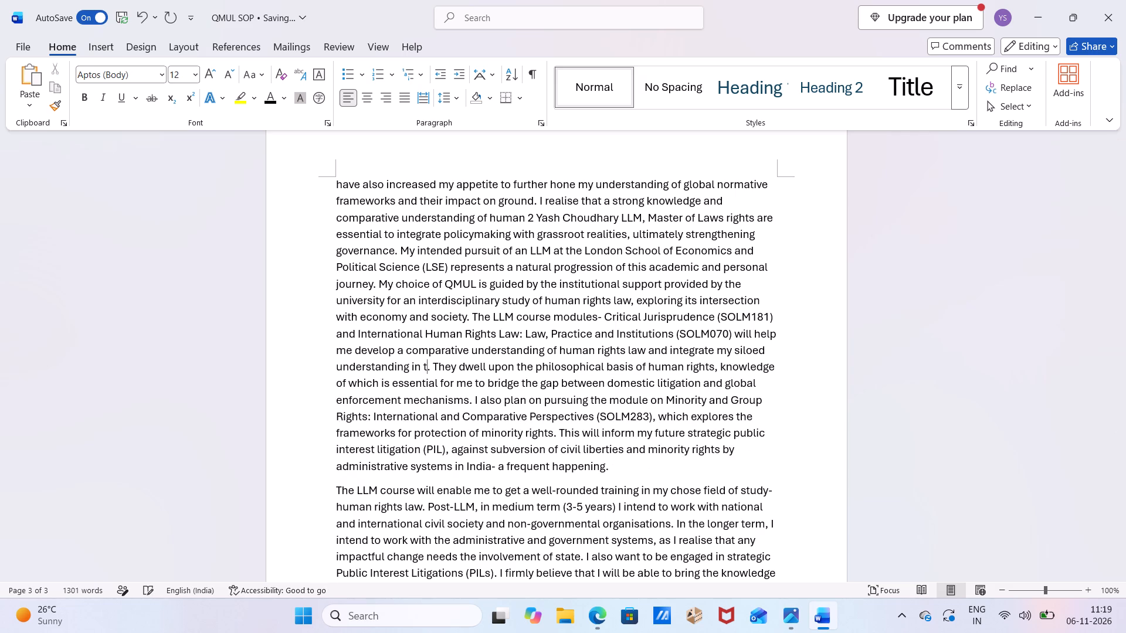
{"action": "type", "text": "he field"}
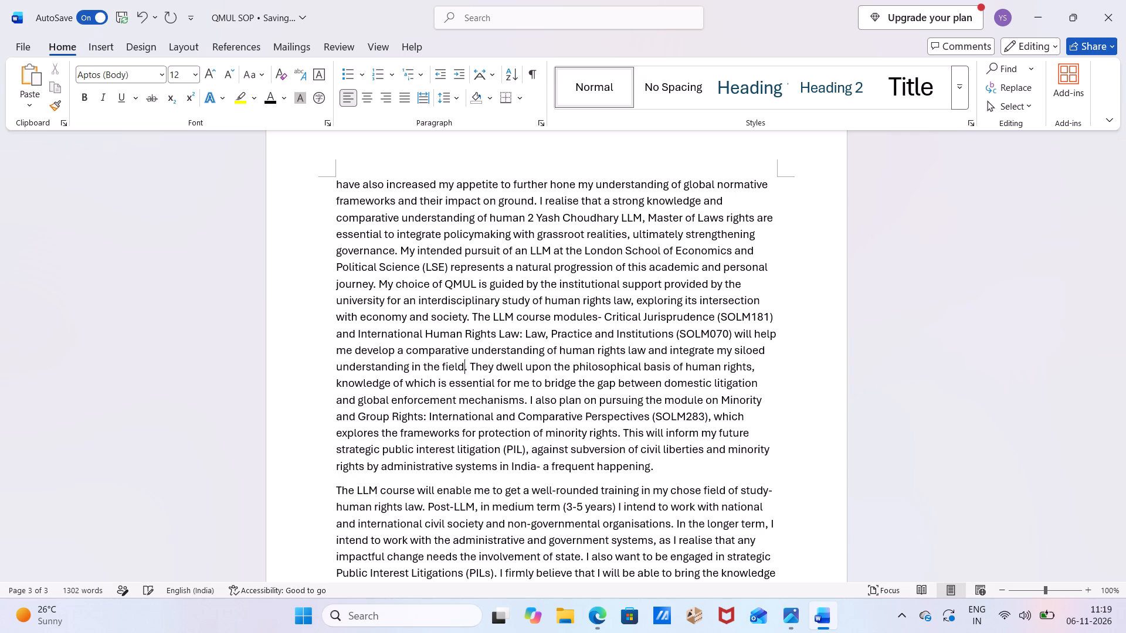
Replace "dwell upon" with "explore" in the sentence about the philosophical basis of human rights.
{"action": "double_click", "coordinate": [506, 366]}
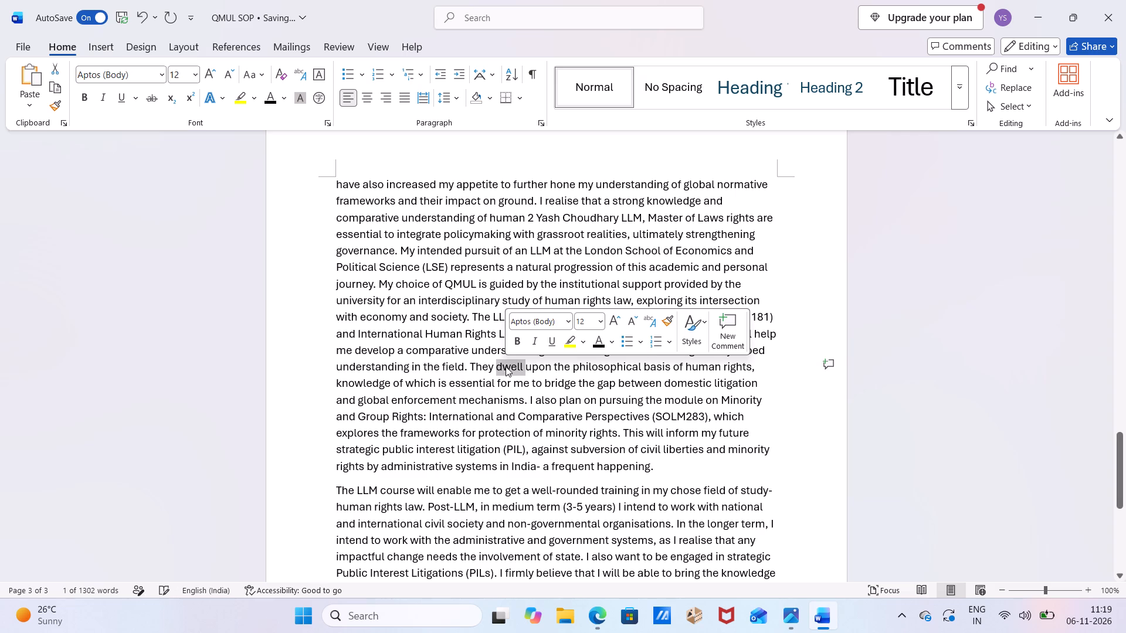
{"action": "key", "text": "shift+Right"}
{"action": "key", "text": "shift+Right"}
{"action": "key", "text": "shift+Right"}
{"action": "key", "text": "shift+Right"}
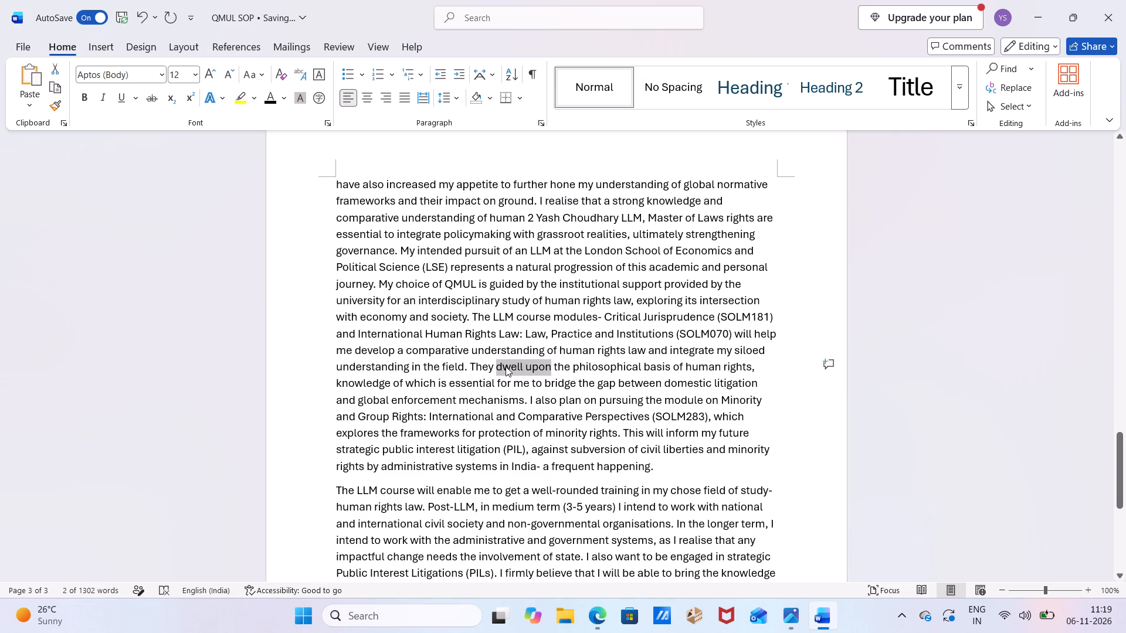
{"action": "type", "text": "explore"}
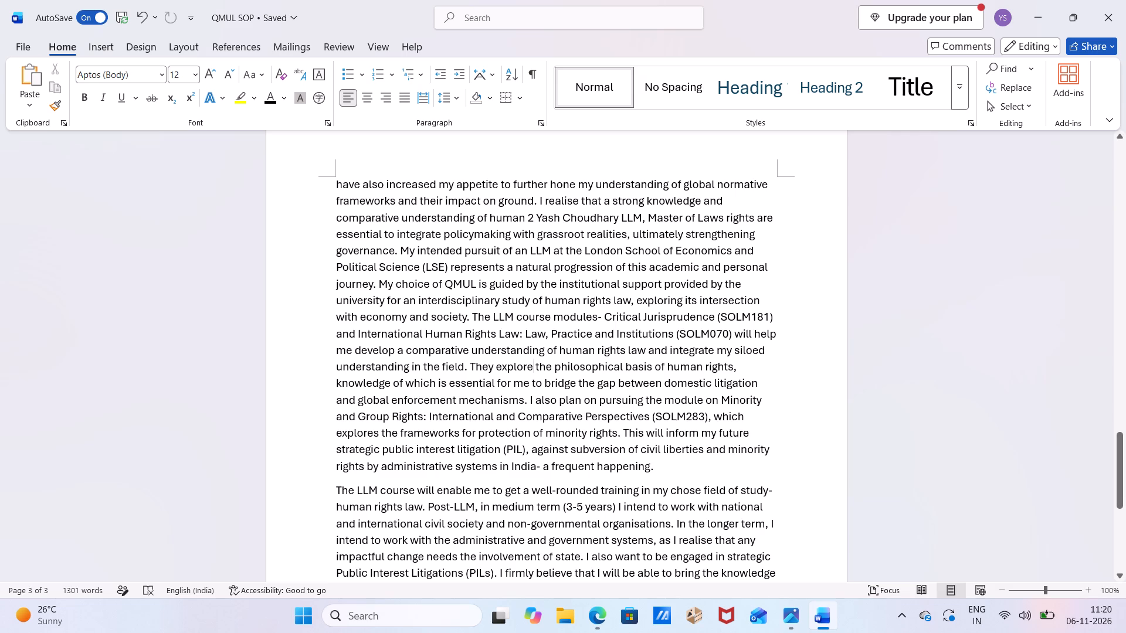
Replace "happening" with "occurance" at the end of the sentence about administrative systems in India.
{"action": "double_click", "coordinate": [613, 468]}
{"action": "type", "text": "occurance"}
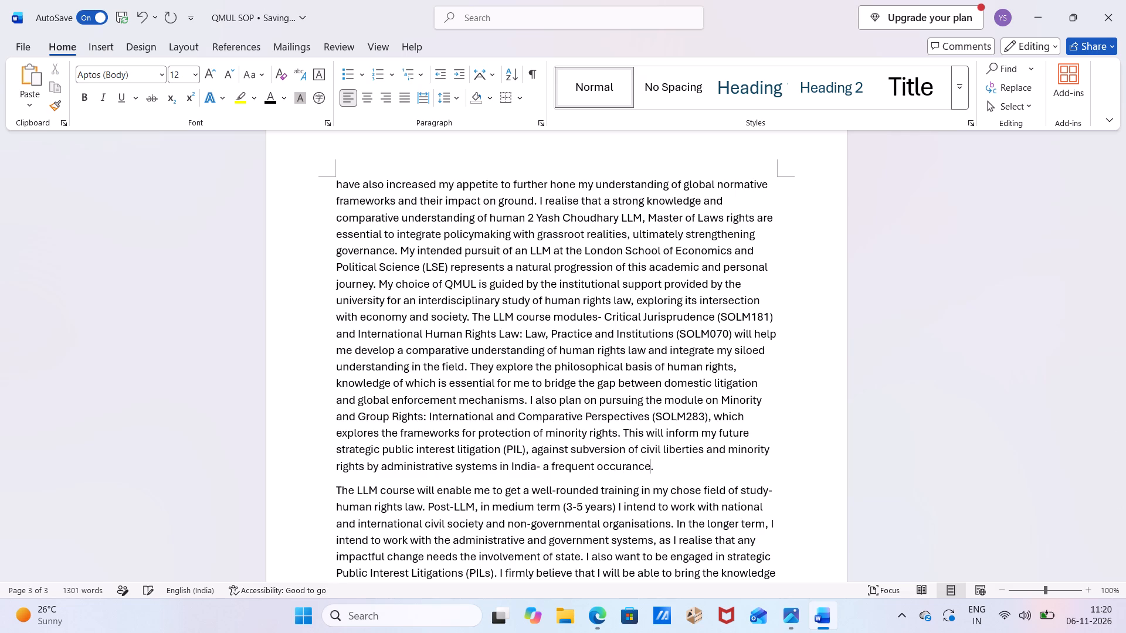
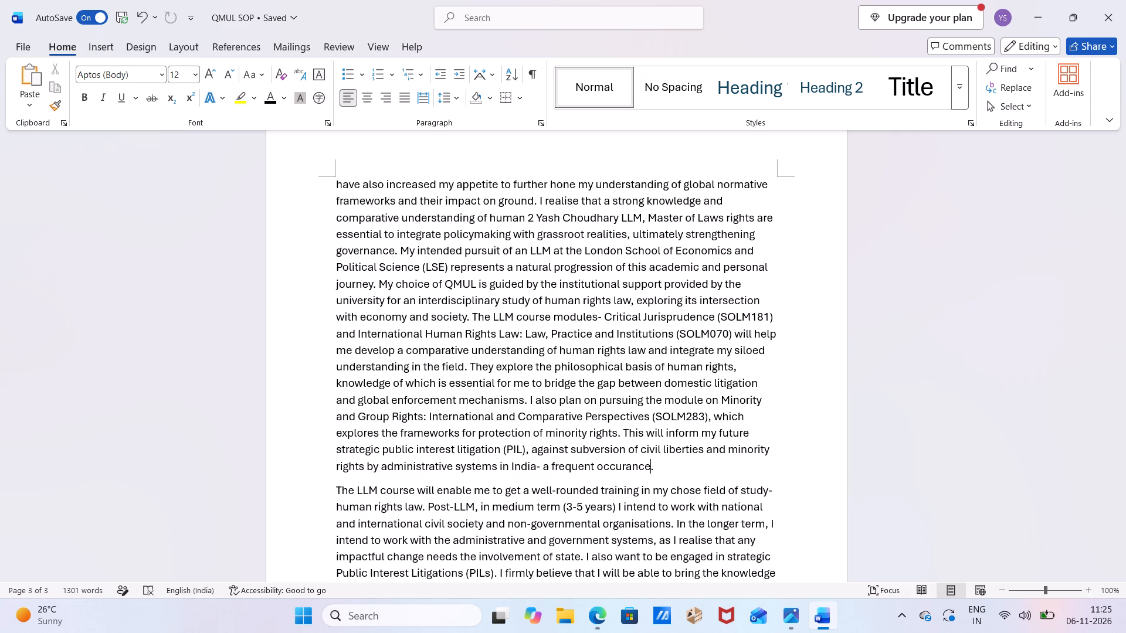
Save the QMUL SOP document.
{"action": "key", "text": "ctrl+s"}
{"action": "key", "text": "ctrl+s"}
{"action": "key", "text": "ctrl+s"}
{"action": "key", "text": "ctrl+s"}
{"action": "key", "text": "ctrl+s"}
{"action": "key", "text": "ctrl+s"}
{"action": "key", "text": "ctrl+s"}
{"action": "key", "text": "ctrl+s"}
{"action": "key", "text": "ctrl+s"}
{"action": "key", "text": "ctrl+s"}
{"action": "key", "text": "ctrl+s"}
{"action": "key", "text": "ctrl+s"}
{"action": "key", "text": "ctrl+s"}
{"action": "key", "text": "ctrl+s"}
{"action": "key", "text": "ctrl+s"}
{"action": "key", "text": "ctrl+s"}
{"action": "key", "text": "ctrl+s"}
{"action": "key", "text": "ctrl+s"}
{"action": "key", "text": "ctrl+s"}
{"action": "key", "text": "ctrl+s"}
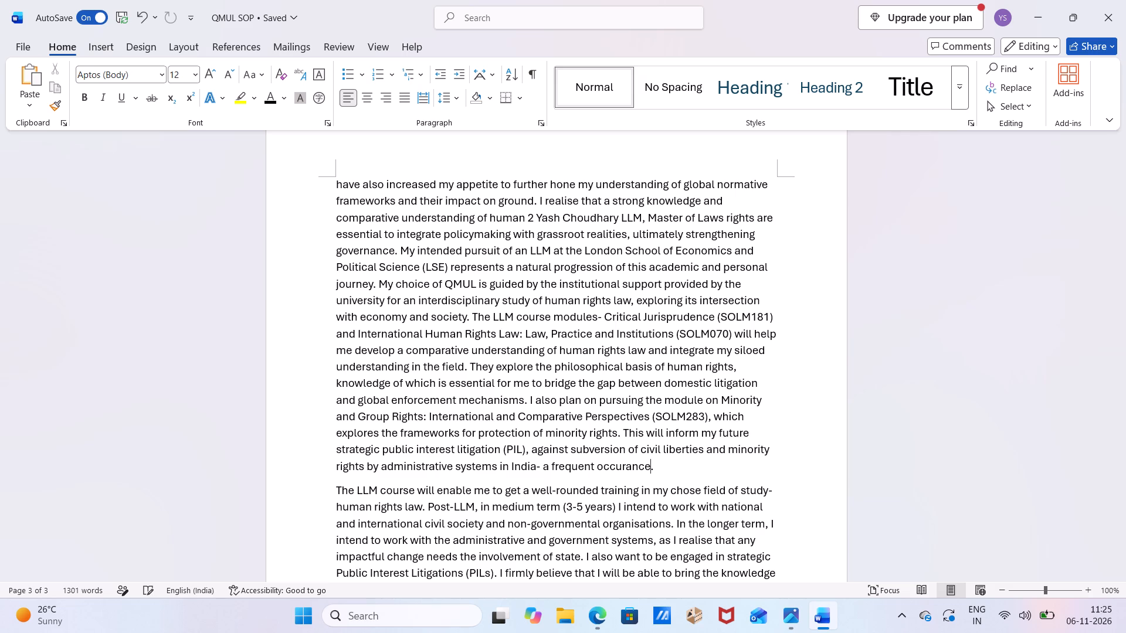